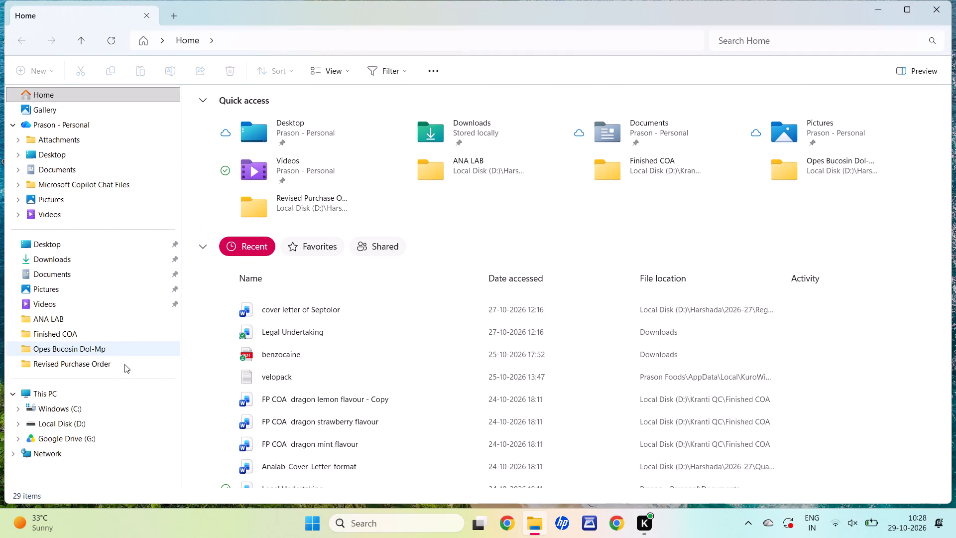
Open "FP COA dragon lemon flavour - Copy" from Kranti QC\Finished COA on Local Disk (D:), review its test table, and close it.
click(127, 422)
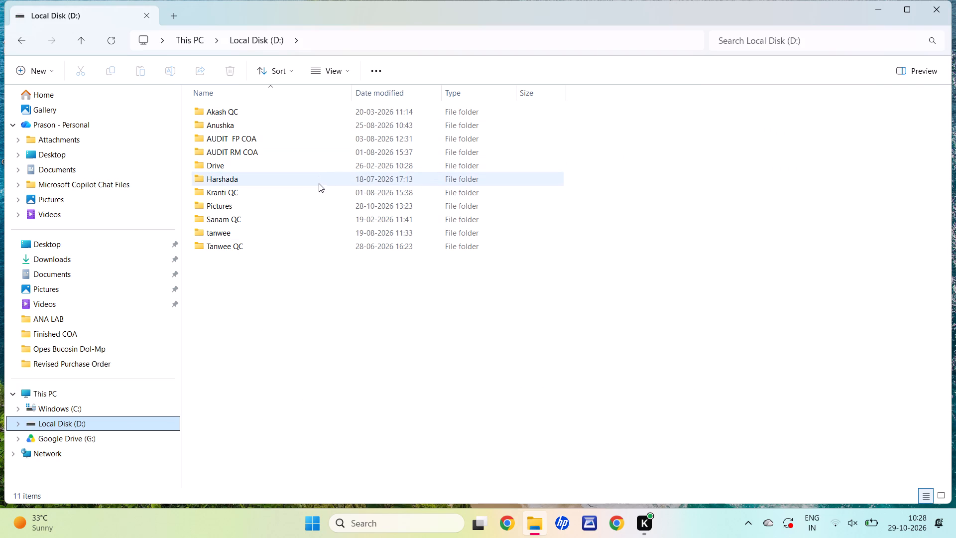
double_click(319, 188)
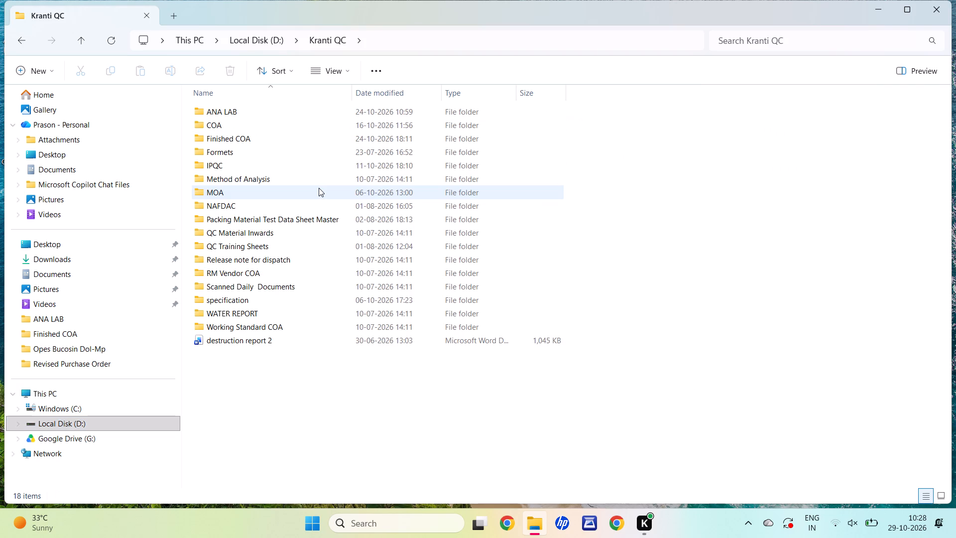
double_click(368, 134)
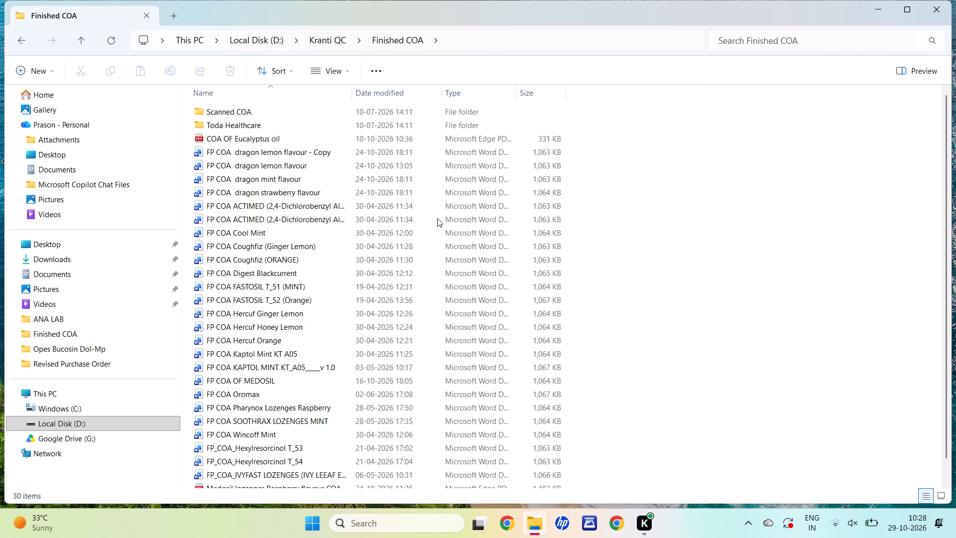
double_click(444, 158)
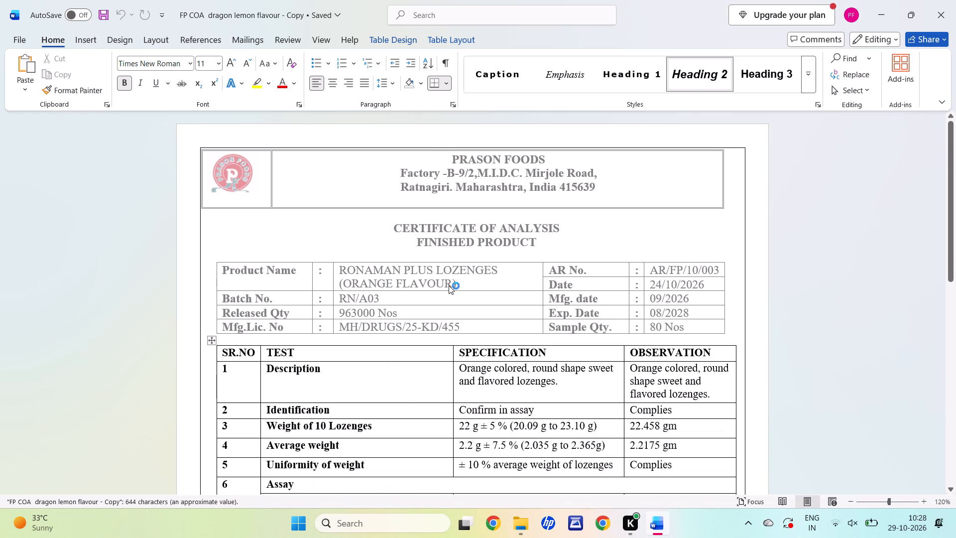
scroll(449, 285, down, 1)
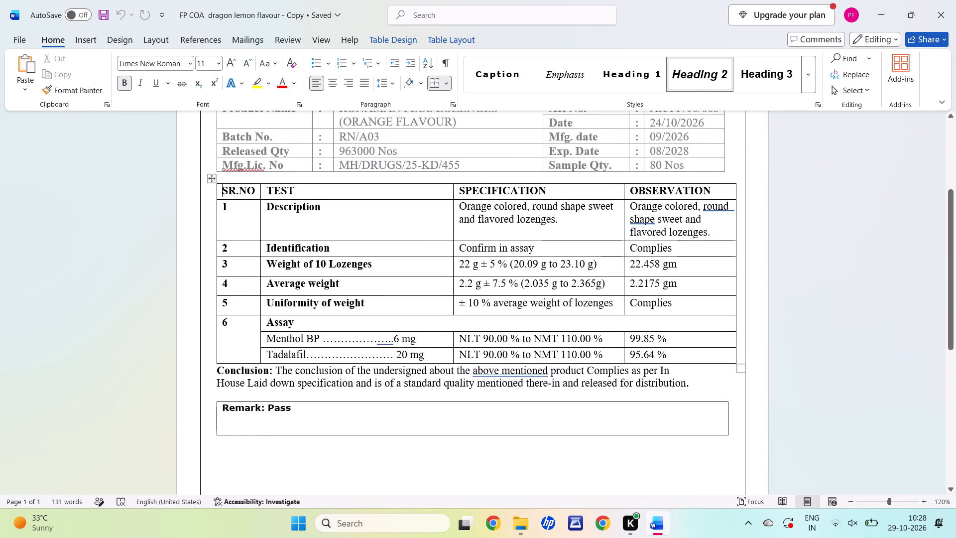
click(939, 20)
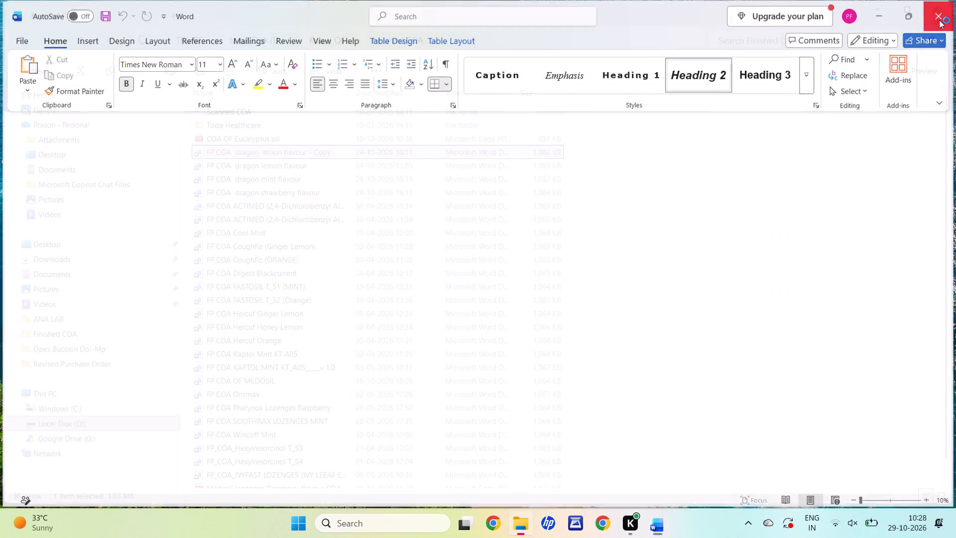
Search Local Disk (D:) for "pras" and open the "PRASOL STABILITY STUDY ORANGE" document from the Allopathic stability studies' PRASOL folder.
click(844, 39)
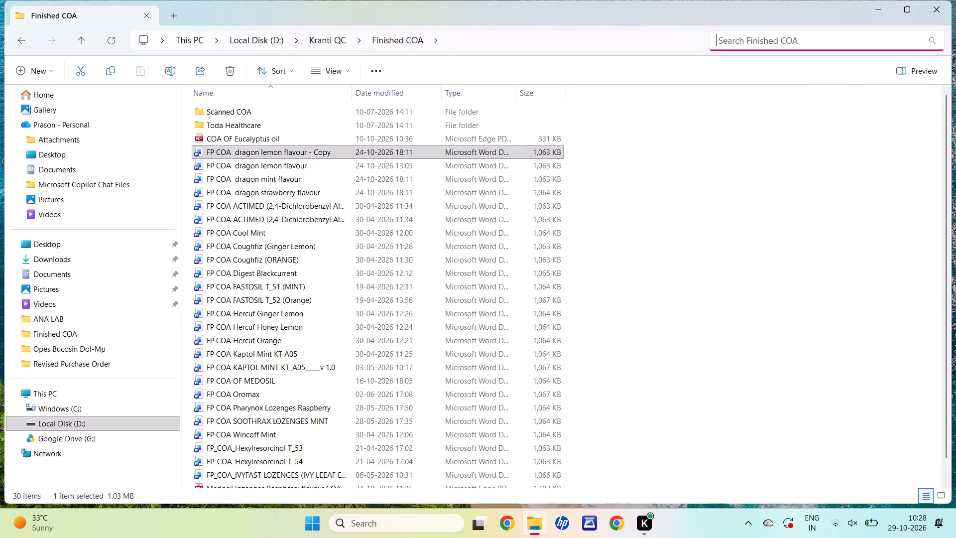
click(163, 423)
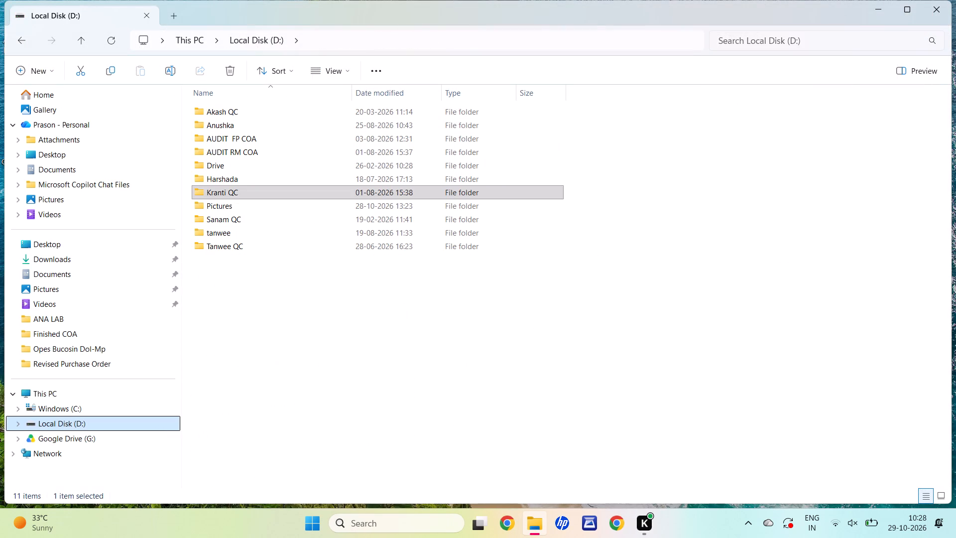
click(818, 39)
text(pras)
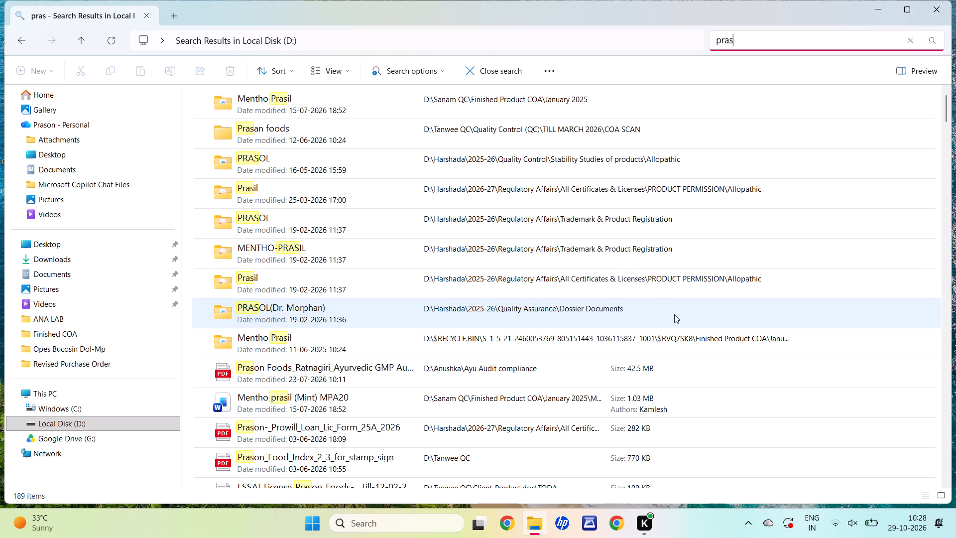
double_click(608, 158)
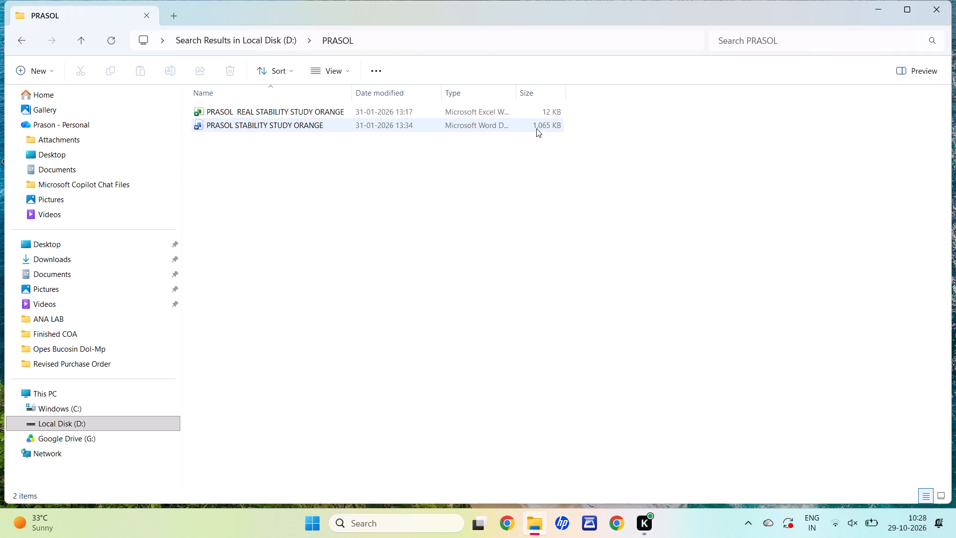
double_click(536, 129)
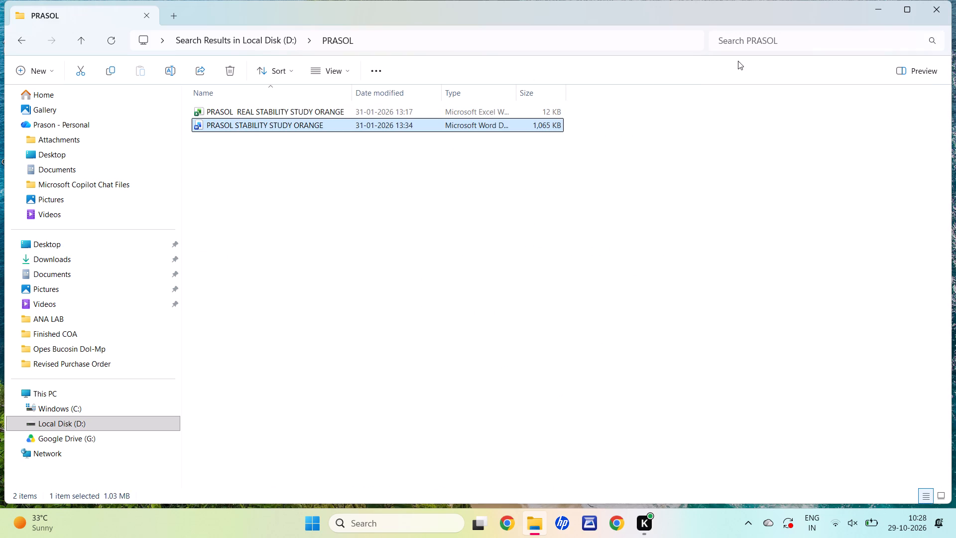
Return to the drive search, search Local Disk (D:) for "prasol", and open the "FP COA Prasol (ORANGE)" document.
click(258, 44)
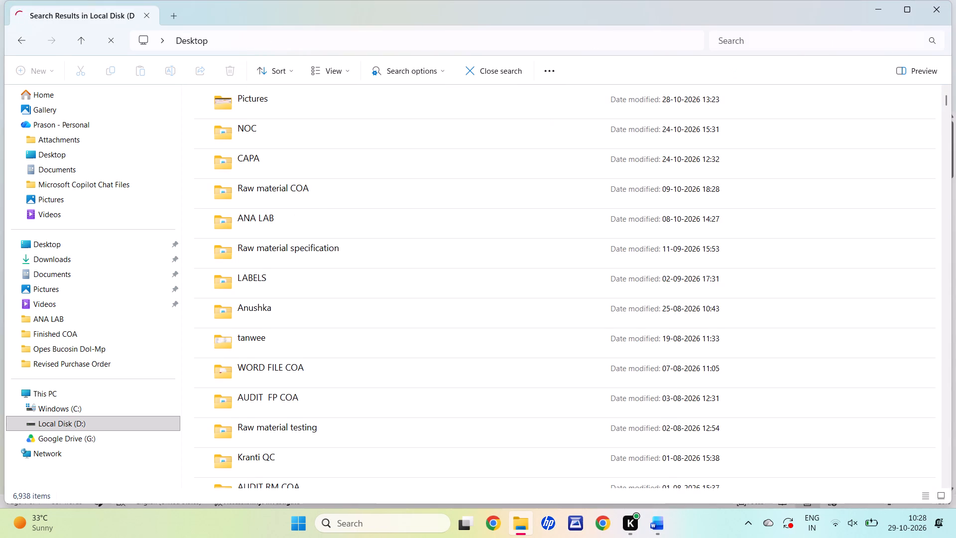
click(828, 44)
text(prasol)
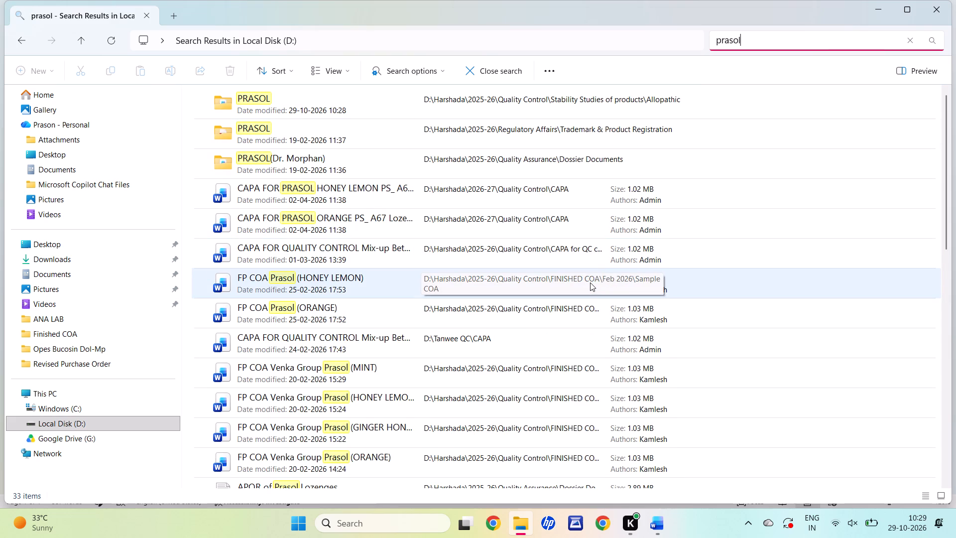
double_click(576, 309)
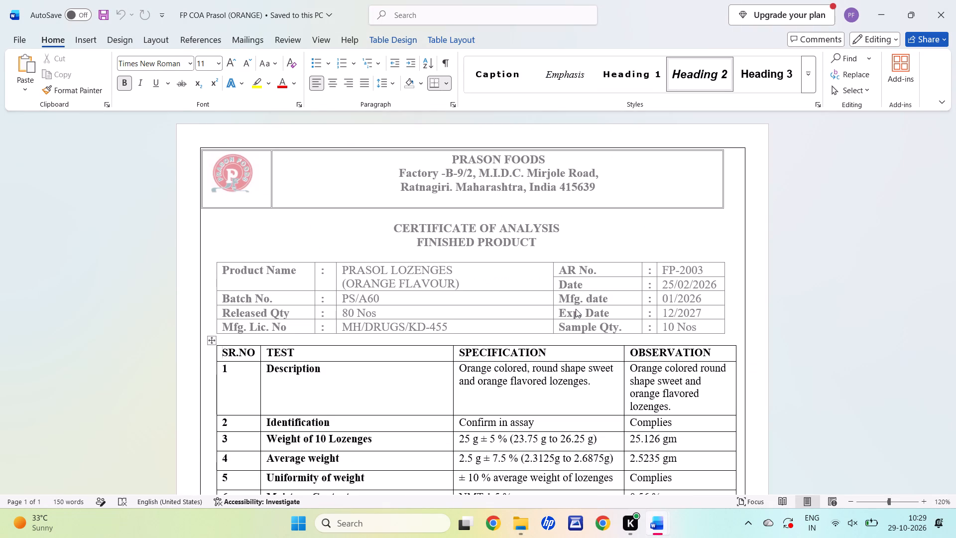
Examine the Prasol orange certificate's header details, test specifications, observations and conclusion, and open the header at its Date field.
double_click(433, 320)
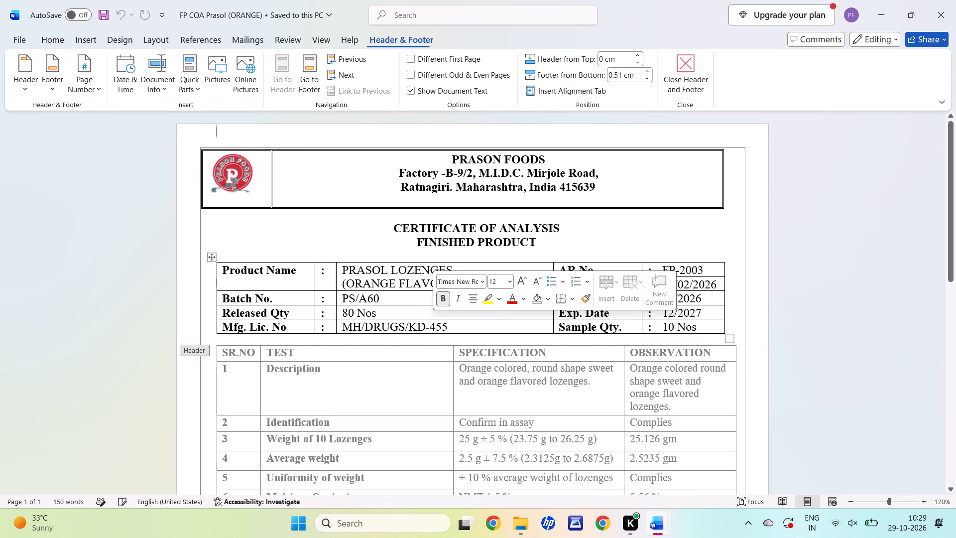
double_click(472, 398)
scroll(472, 398, down, 1)
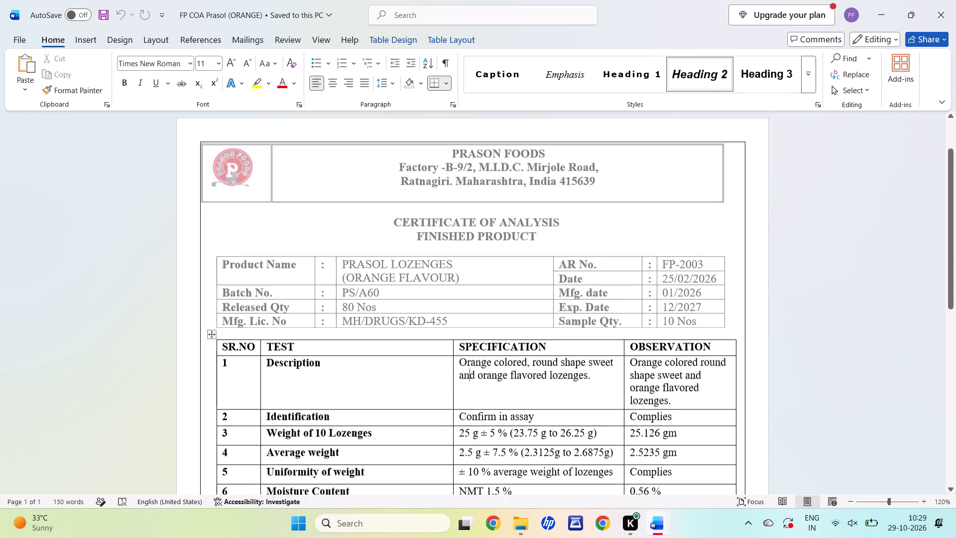
scroll(472, 398, down, 1)
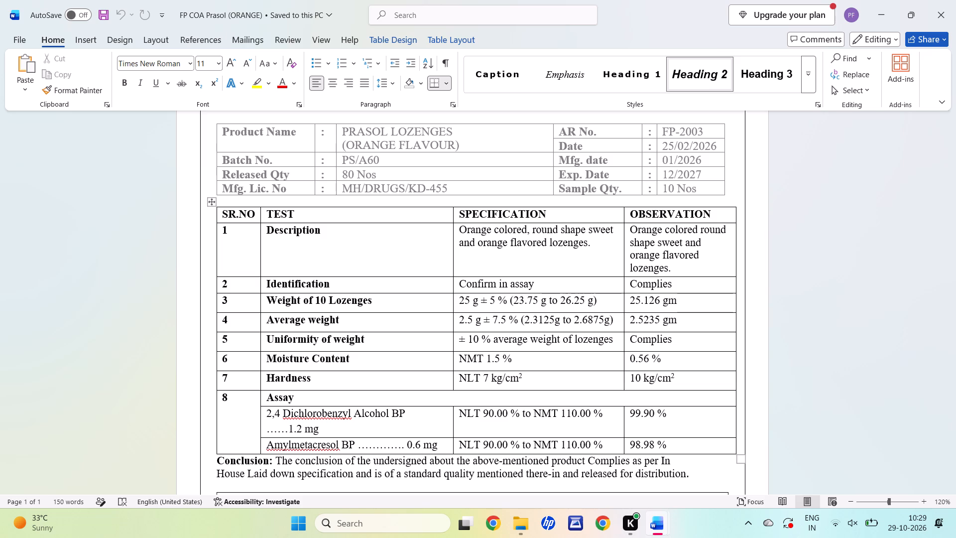
scroll(472, 398, down, 1)
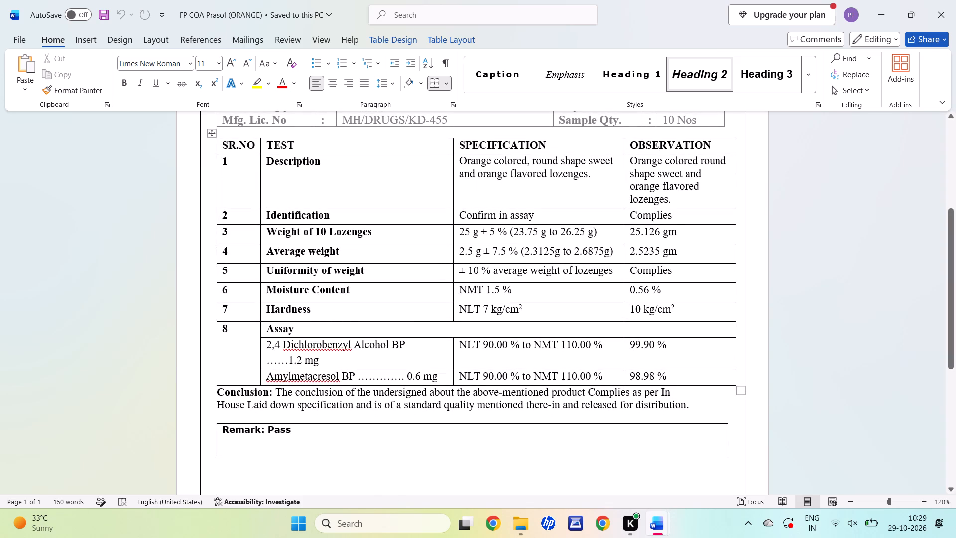
scroll(375, 309, up, 1)
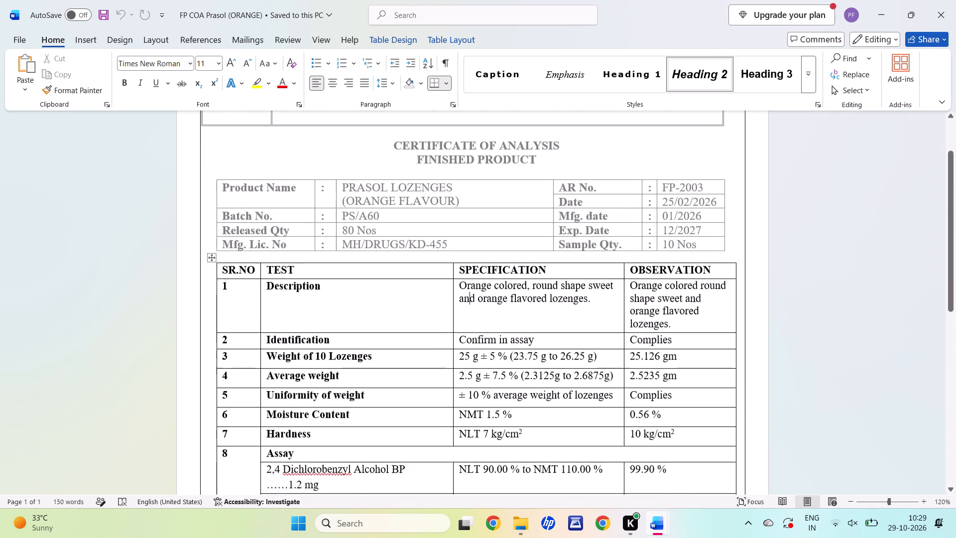
scroll(375, 309, up, 1)
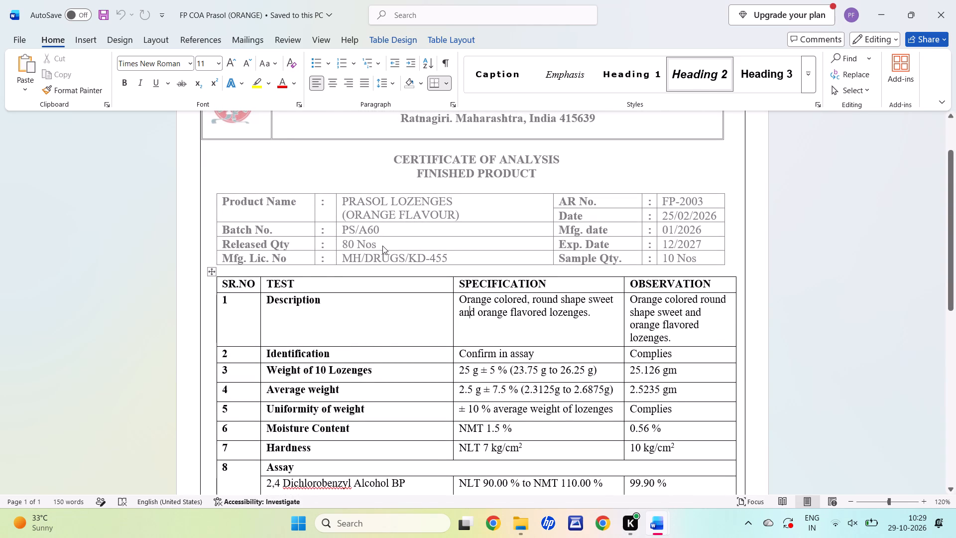
double_click(683, 216)
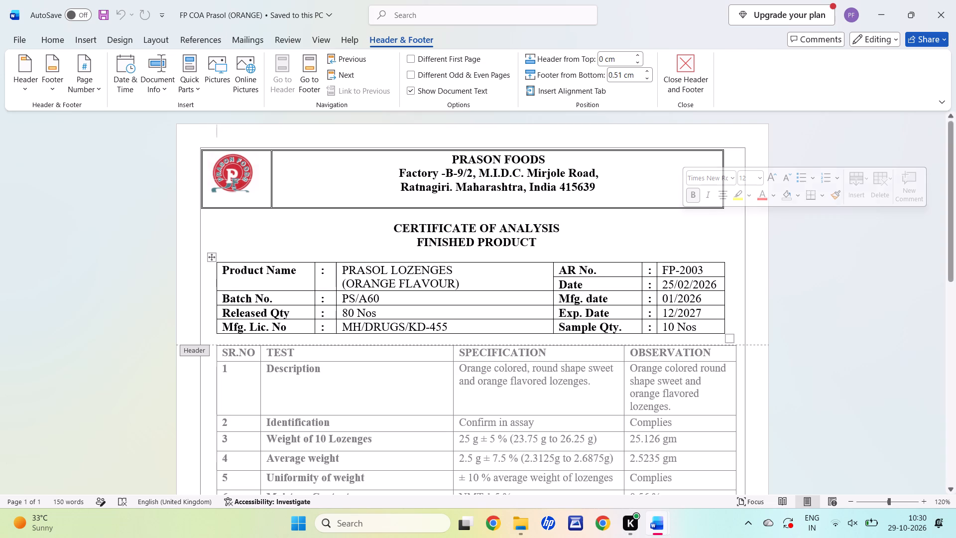
Switch to Chrome to view the My Drive folders and files in Google Drive.
double_click(493, 524)
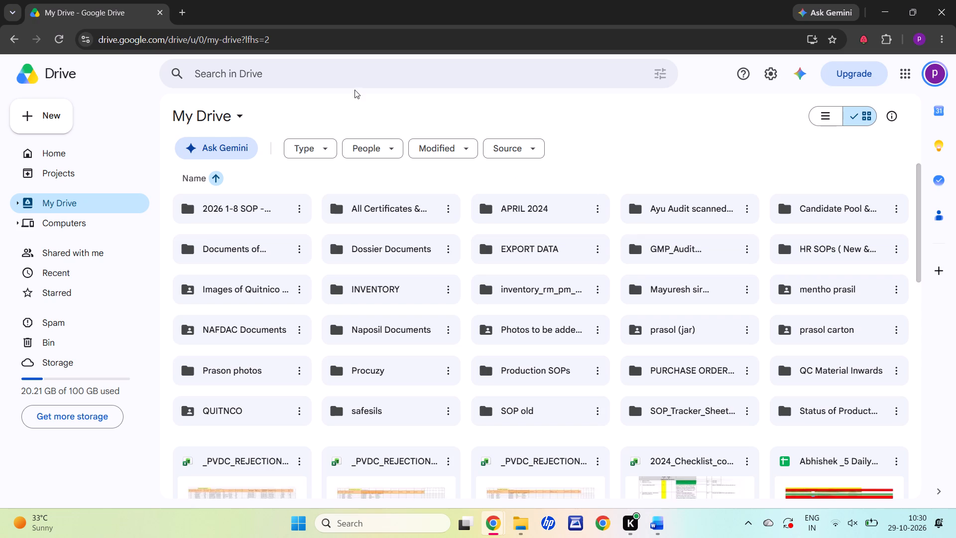
Switch to Google Drive in Chrome, search for "bat", and open the "Batch details sheet" spreadsheet.
scroll(402, 231, up, 1)
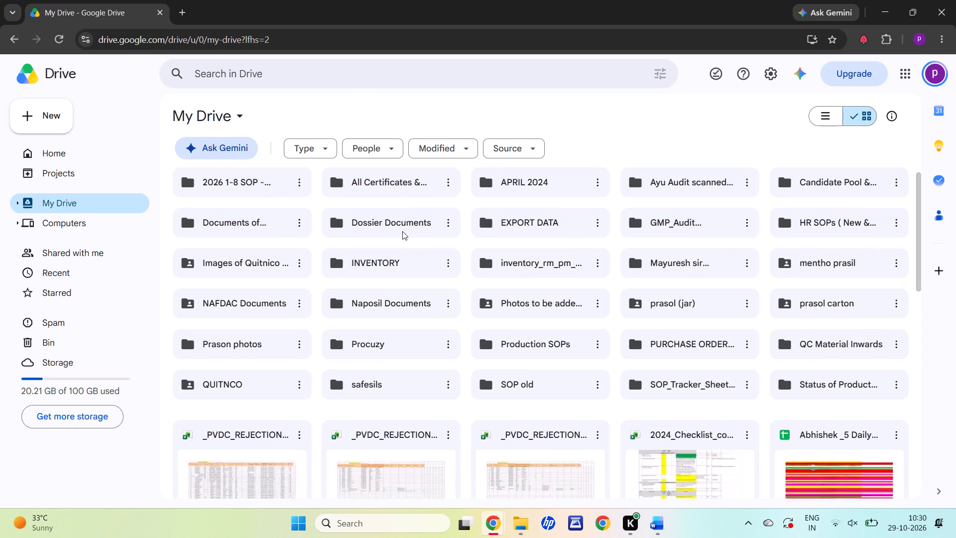
scroll(402, 231, up, 1)
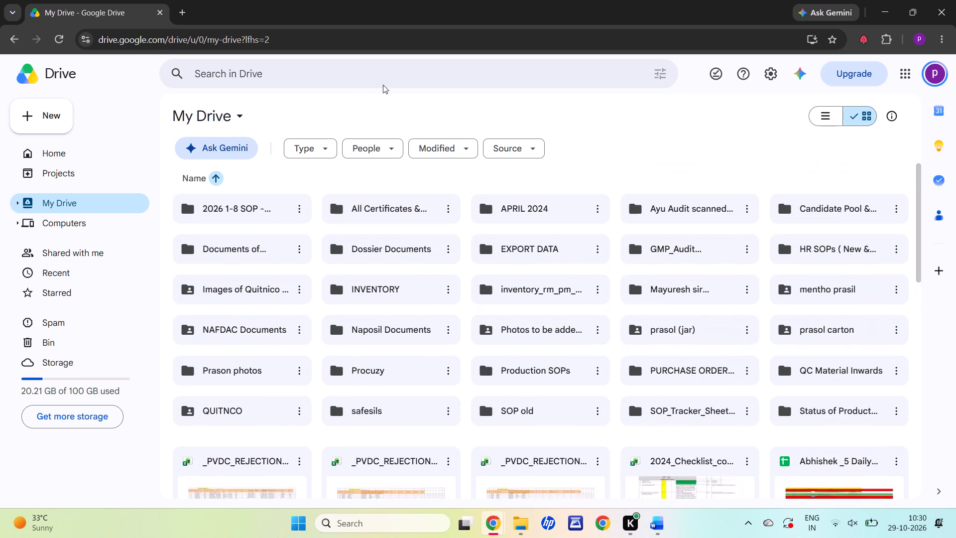
click(365, 79)
text(bat)
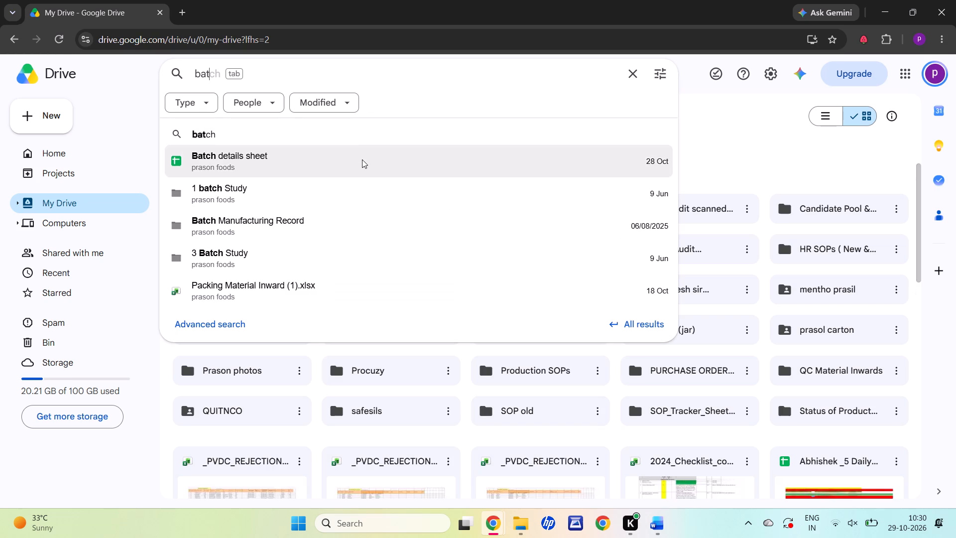
double_click(362, 159)
Look through the product names, batch numbers and manufacturing dates listed on Sheet1 of the batch details sheet.
scroll(426, 441, down, 15)
scroll(426, 441, up, 4)
scroll(426, 441, down, 1)
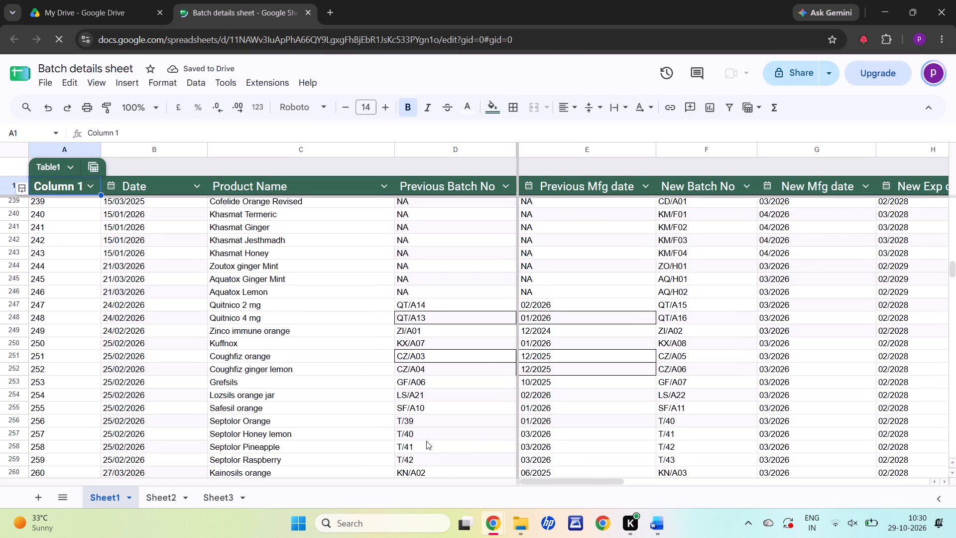
scroll(426, 441, down, 2)
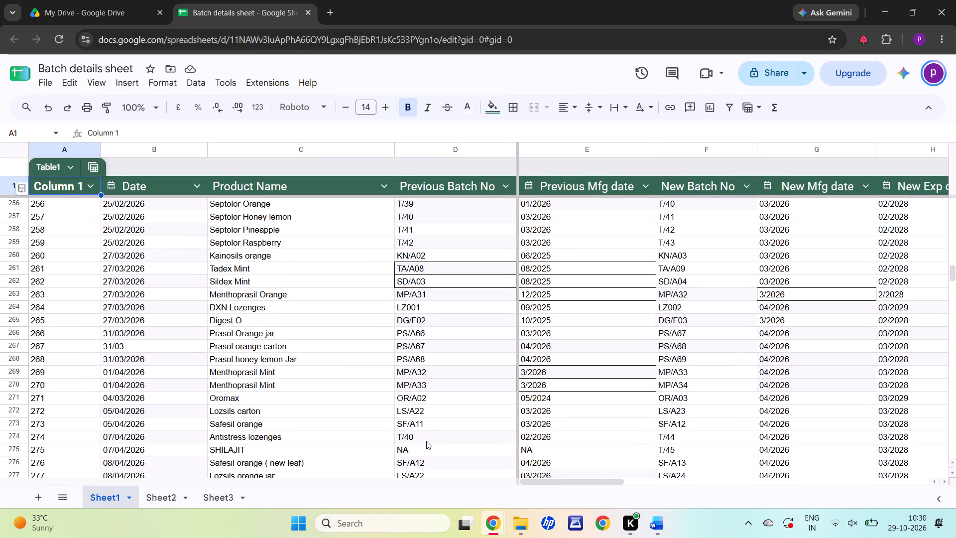
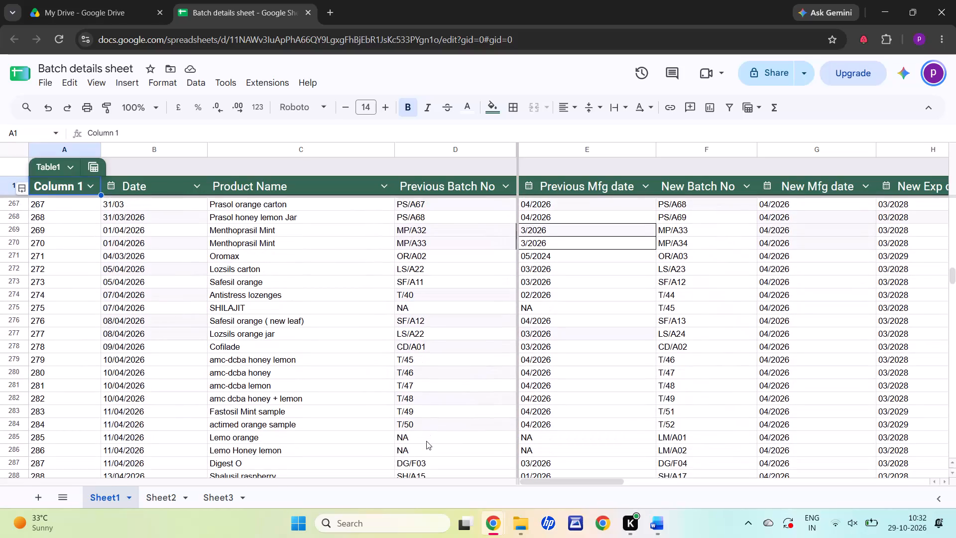
Look through the later rows of Sheet1, down to the last entries, for the October 2026 Prasol orange batches.
scroll(426, 441, down, 1)
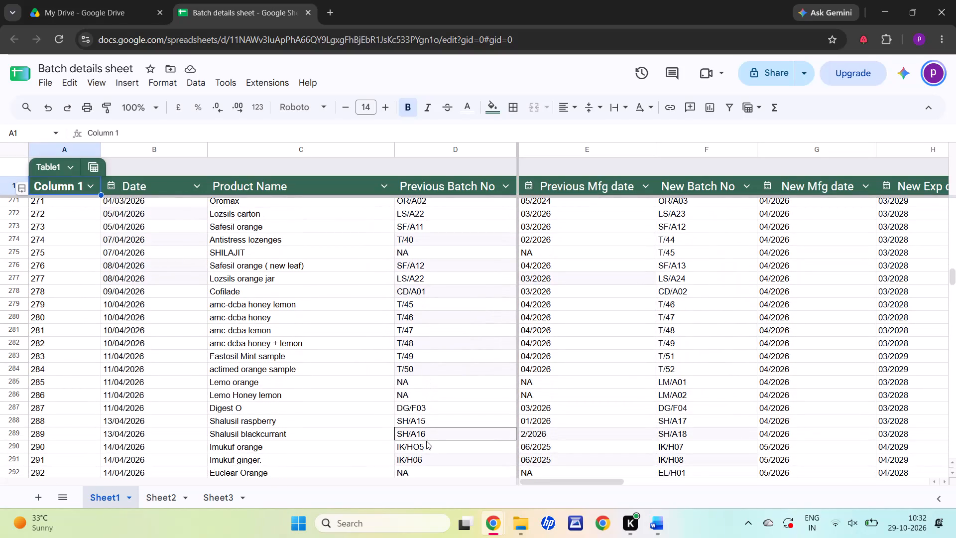
scroll(426, 441, down, 12)
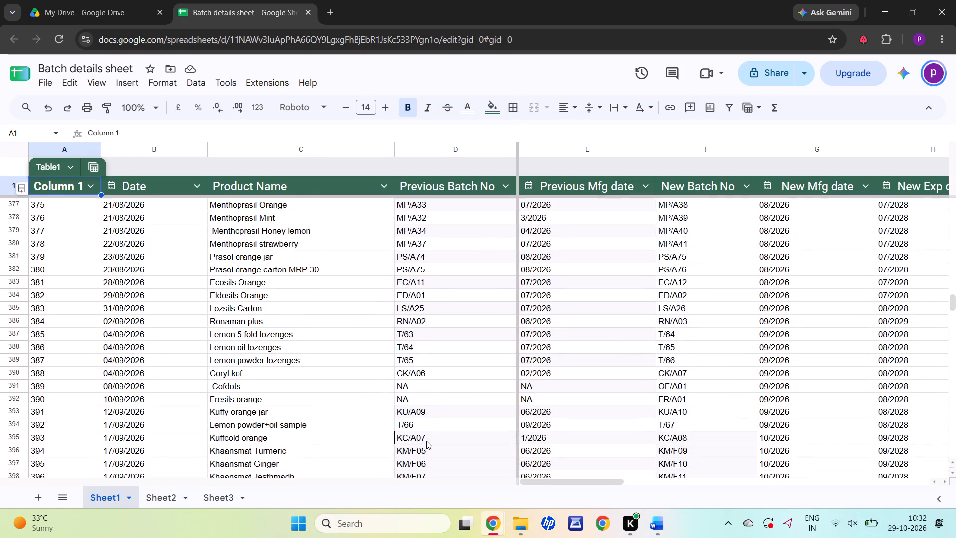
scroll(426, 441, down, 1)
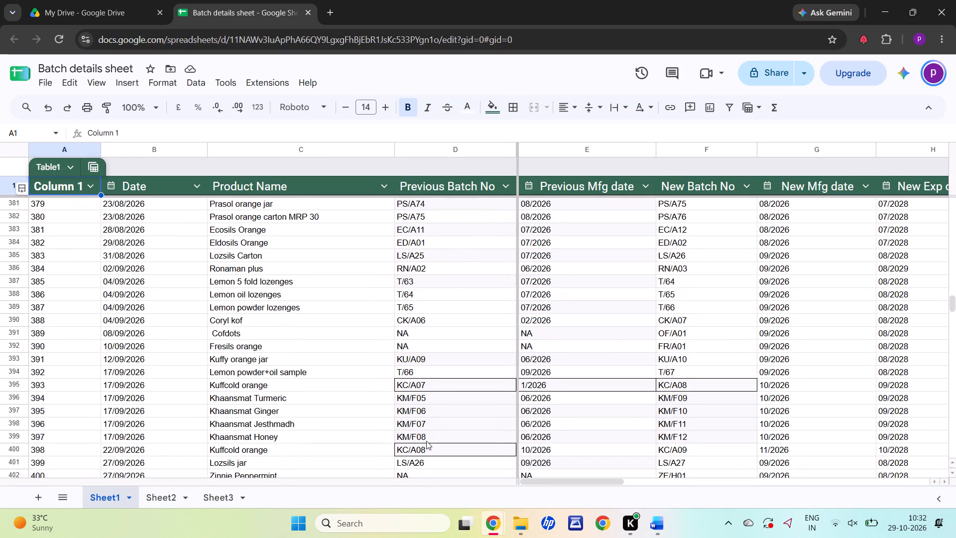
scroll(426, 441, down, 8)
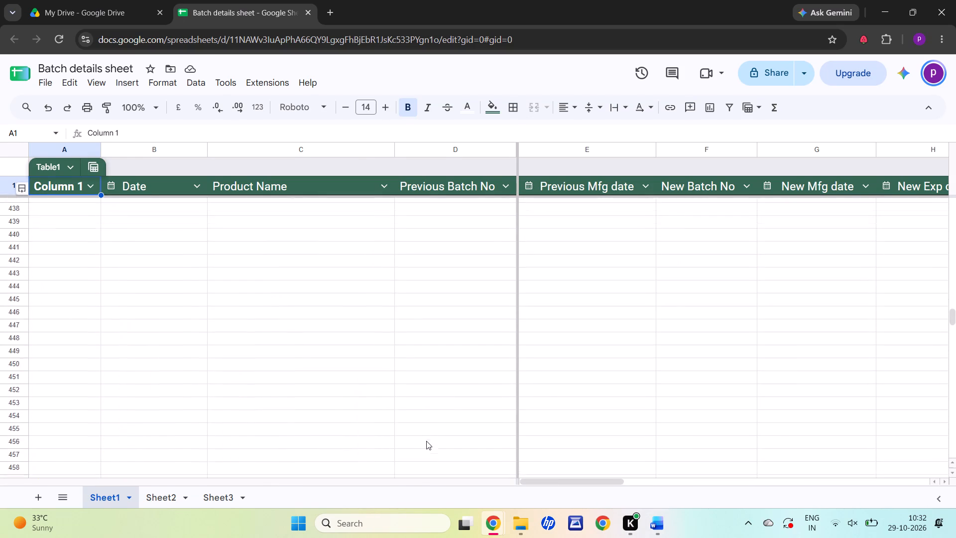
scroll(426, 441, up, 4)
scroll(426, 441, down, 1)
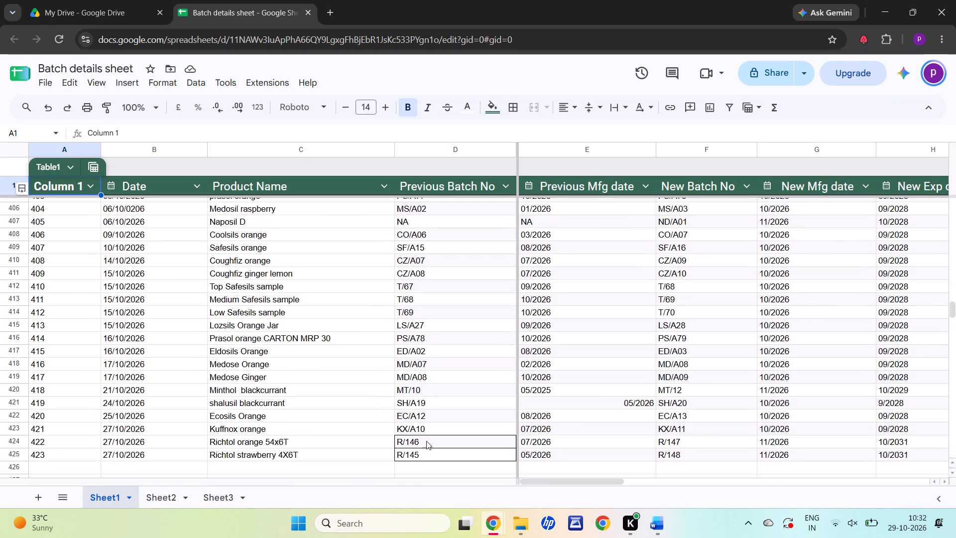
scroll(426, 441, up, 1)
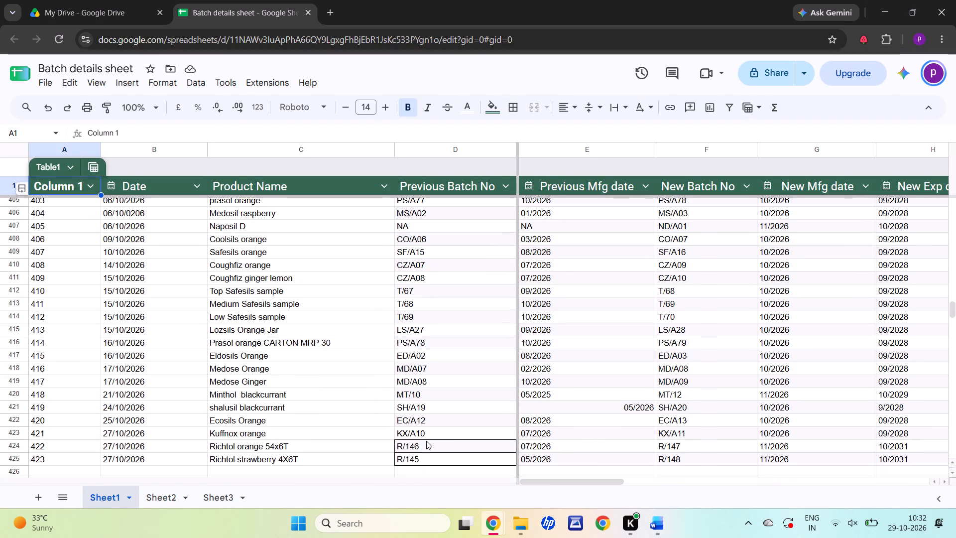
scroll(426, 441, up, 2)
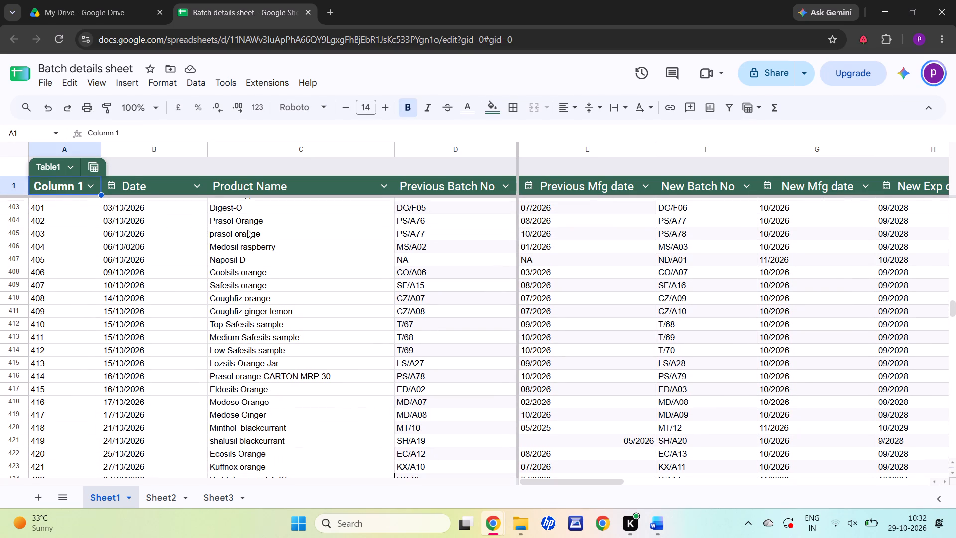
Examine the batch numbers, manufacturing and expiry dates and order type in the prasol orange row dated 06/10/2026.
scroll(456, 238, right, 1)
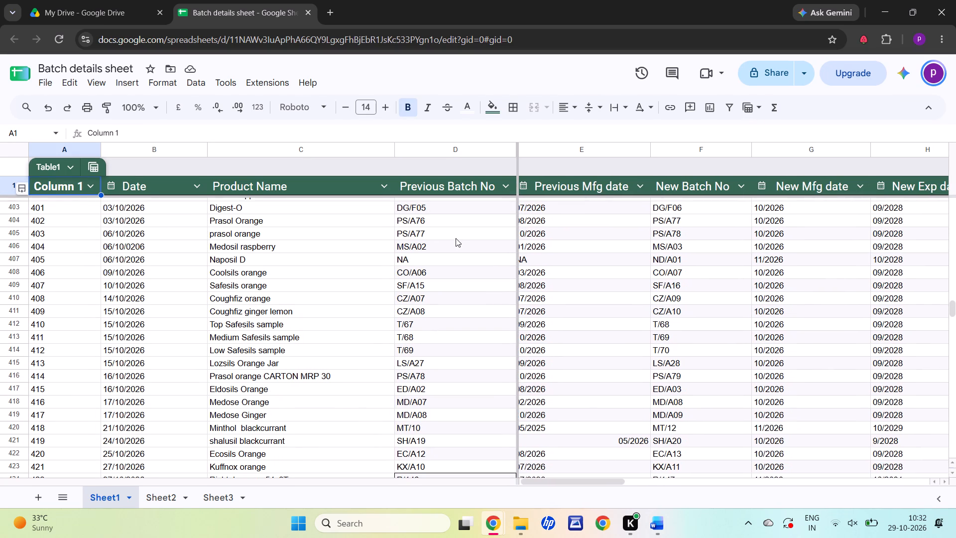
scroll(456, 238, right, 1)
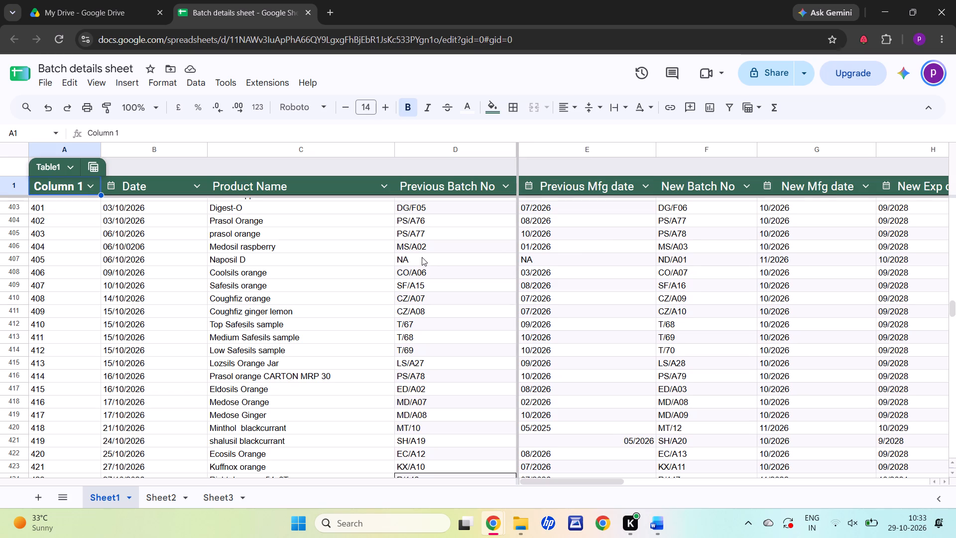
scroll(422, 257, left, 1)
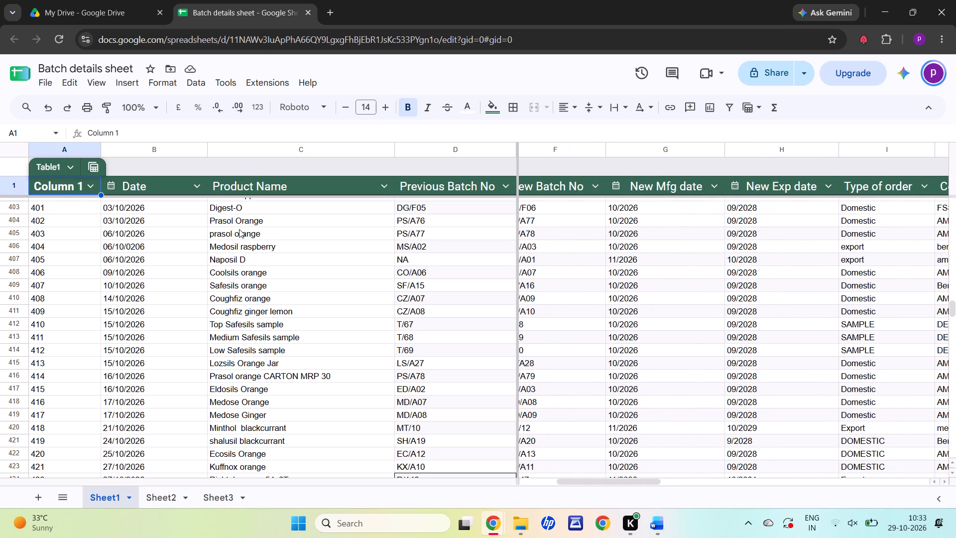
click(443, 236)
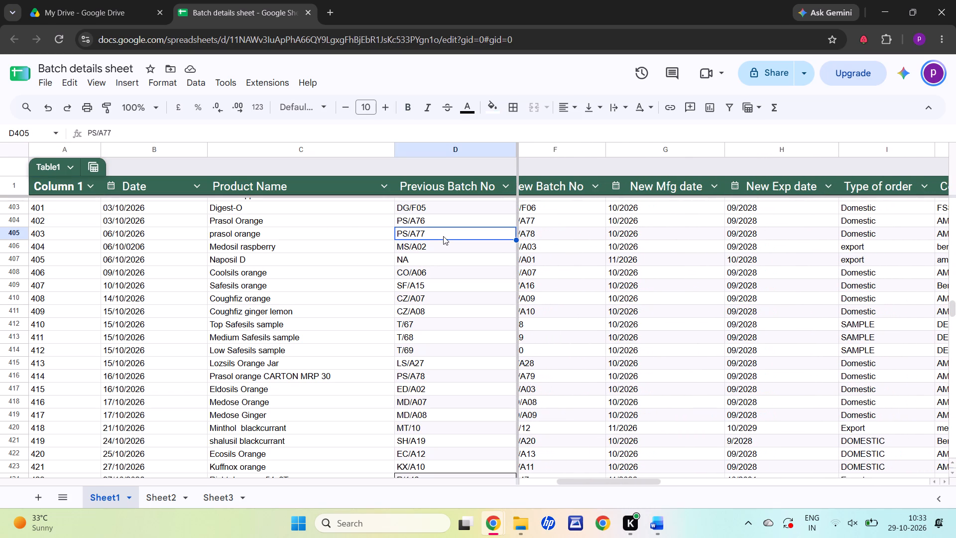
click(538, 236)
scroll(585, 243, right, 1)
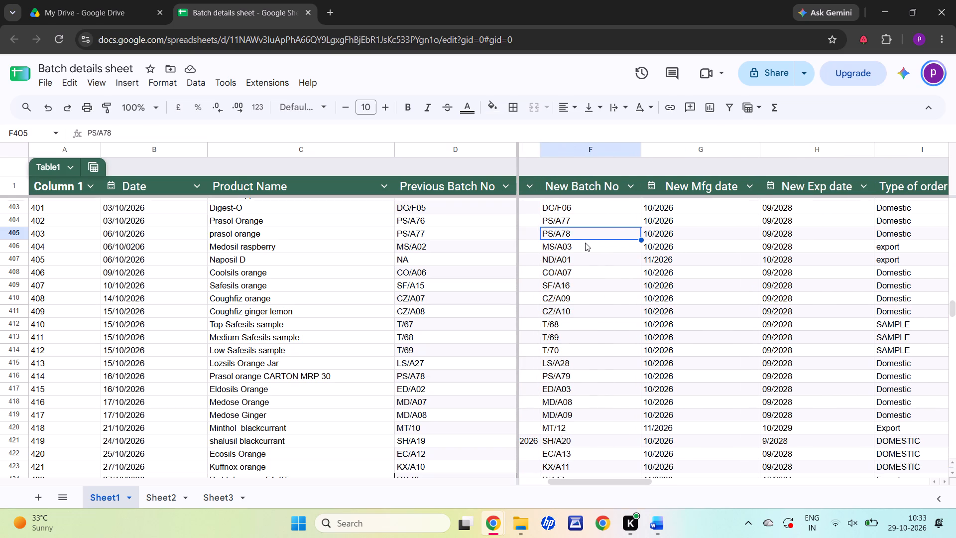
scroll(585, 243, right, 1)
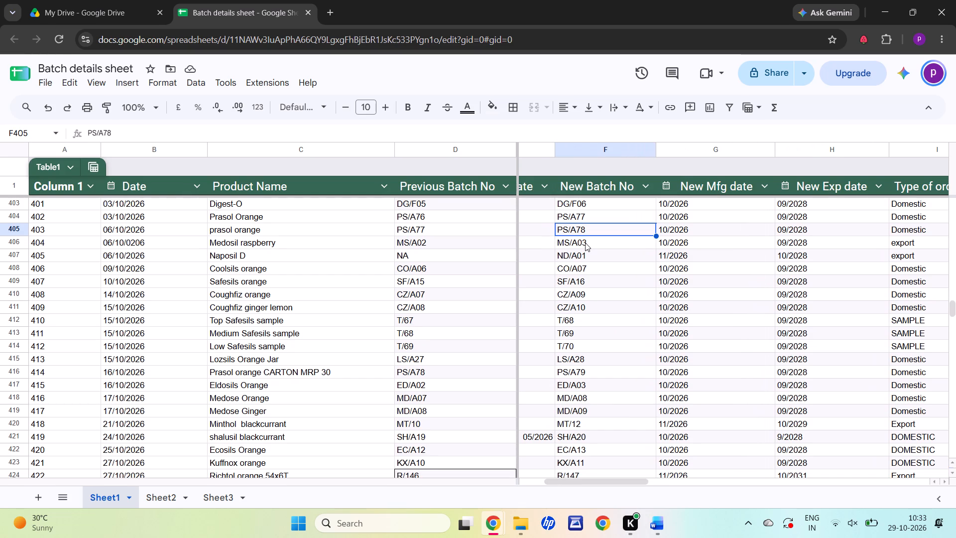
scroll(585, 243, right, 4)
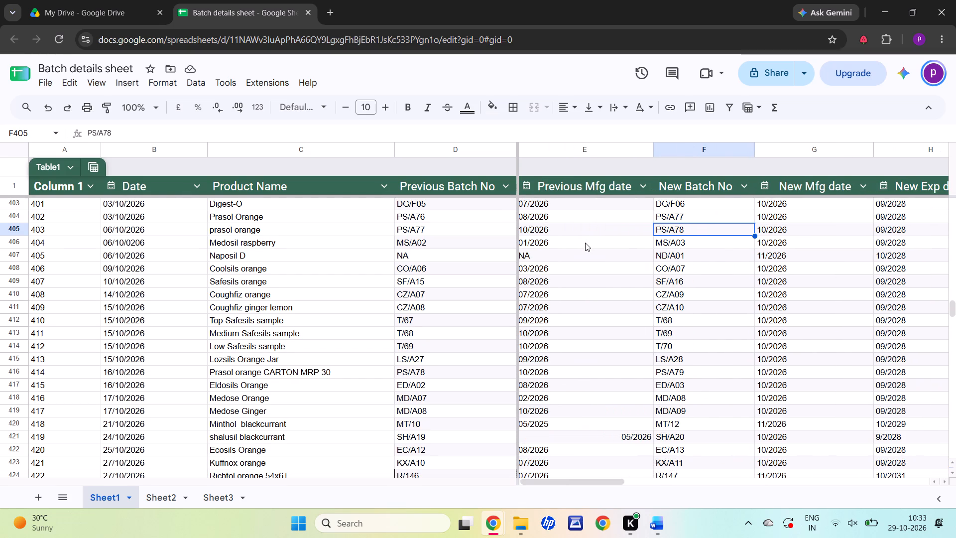
scroll(585, 243, left, 1)
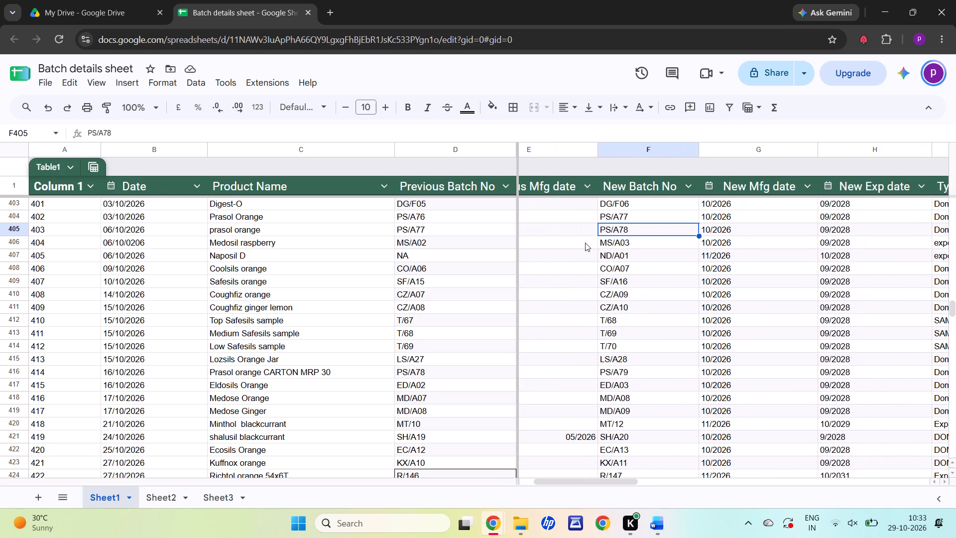
scroll(585, 243, left, 1)
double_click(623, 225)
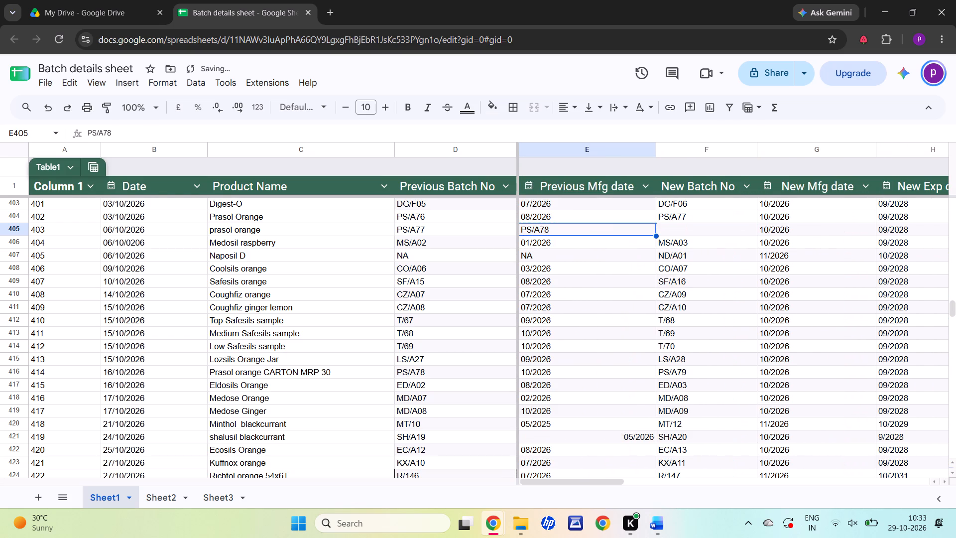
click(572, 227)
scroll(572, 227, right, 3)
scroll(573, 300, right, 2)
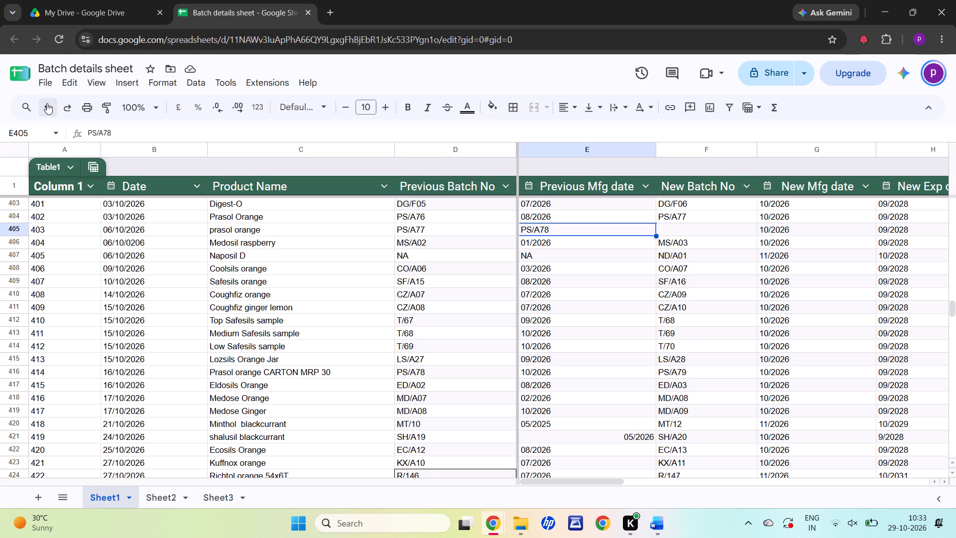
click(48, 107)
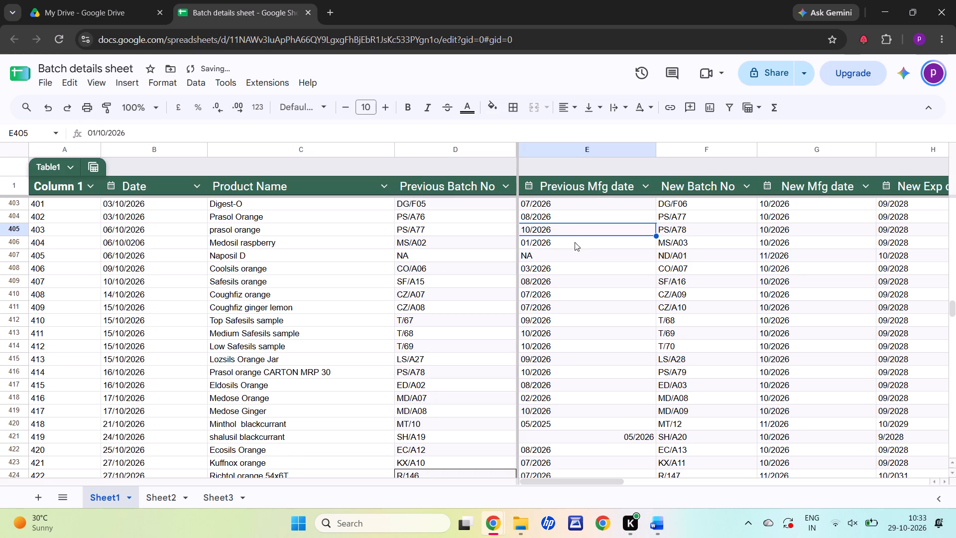
Copy new batch number PS/A78 from the prasol orange row dated 06/10/2026 and paste it over the Batch No. in the Word certificate "FP COA Prasol (ORANGE)".
click(556, 225)
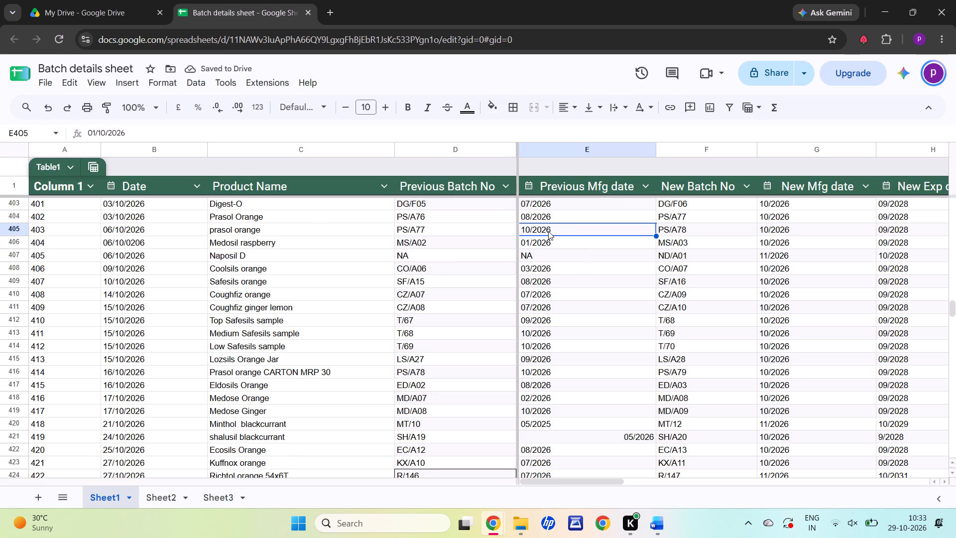
click(548, 231)
scroll(548, 231, right, 6)
scroll(563, 281, right, 4)
scroll(563, 281, left, 1)
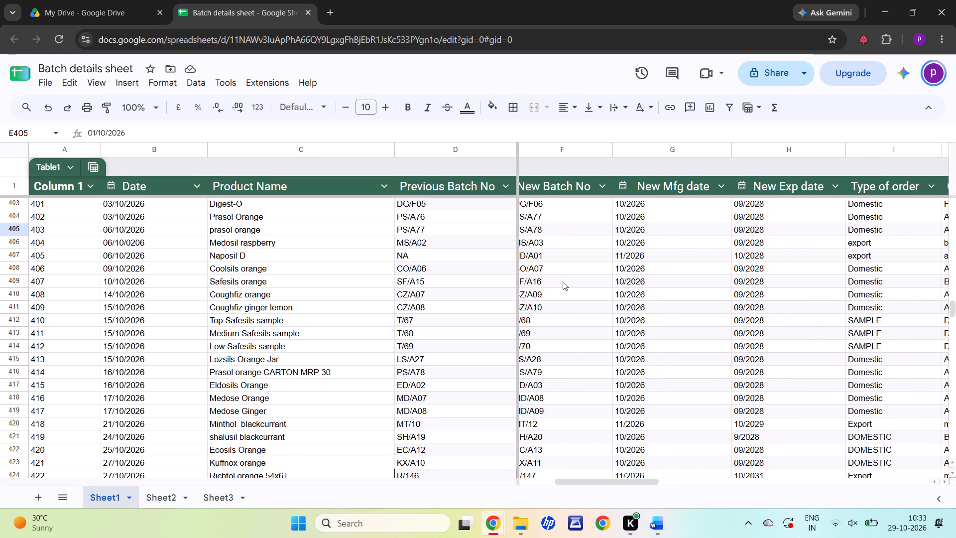
scroll(563, 281, left, 1)
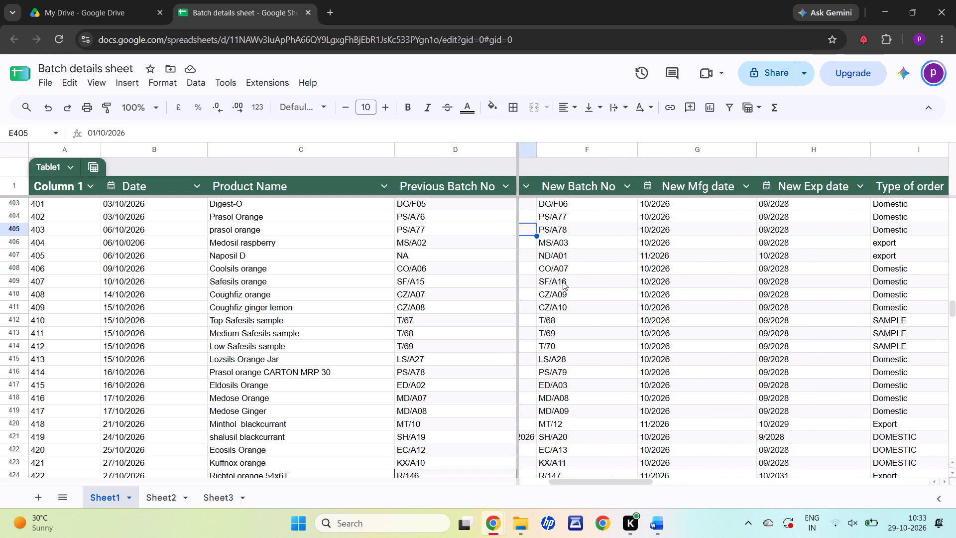
click(560, 220)
click(561, 233)
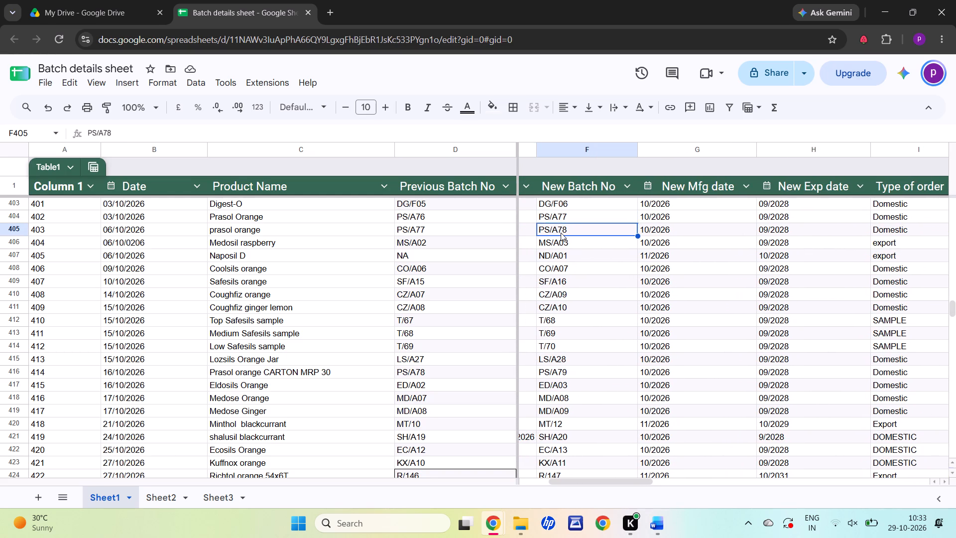
right_click(638, 236)
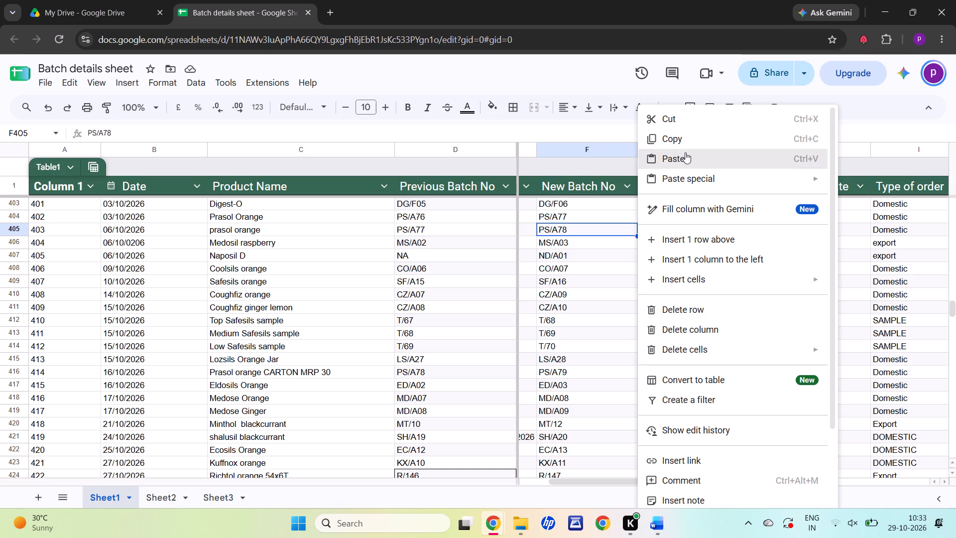
click(693, 138)
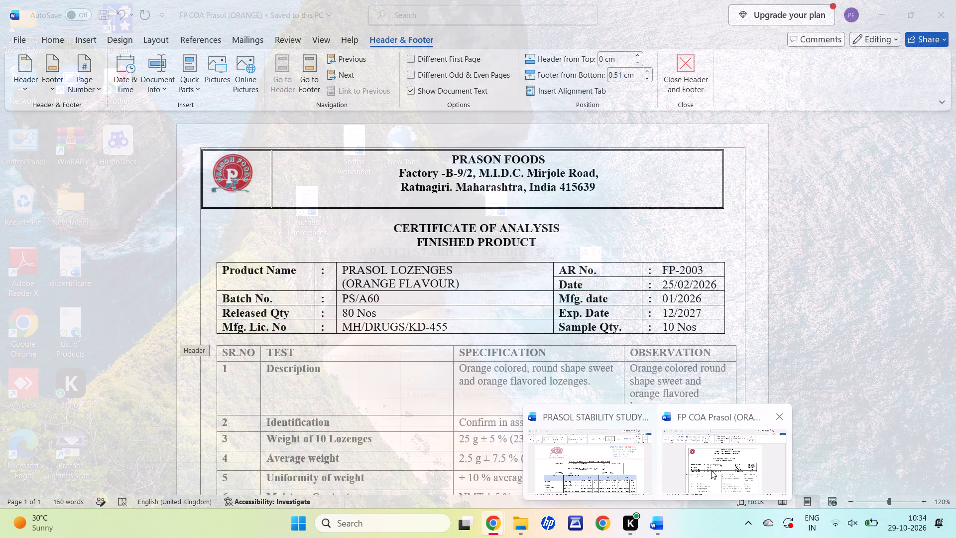
click(719, 469)
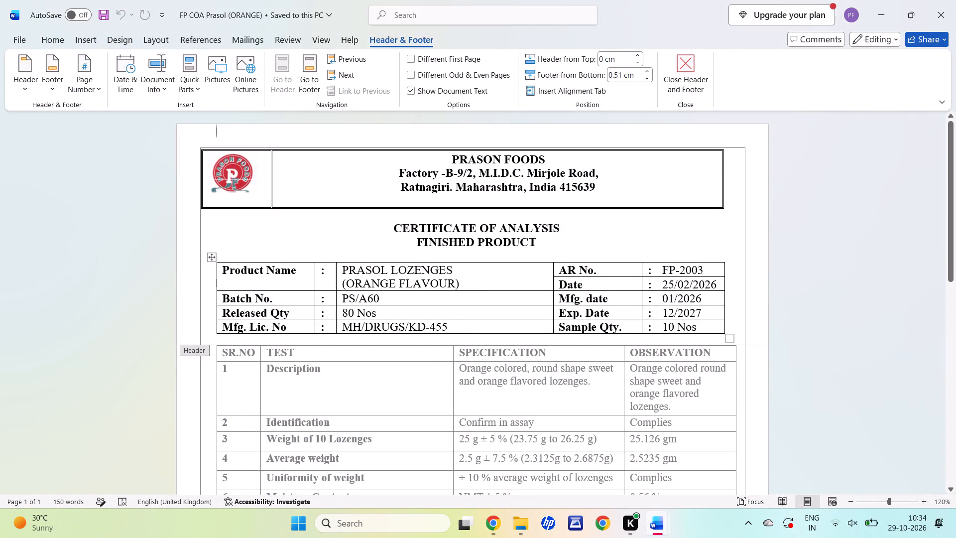
click(383, 294)
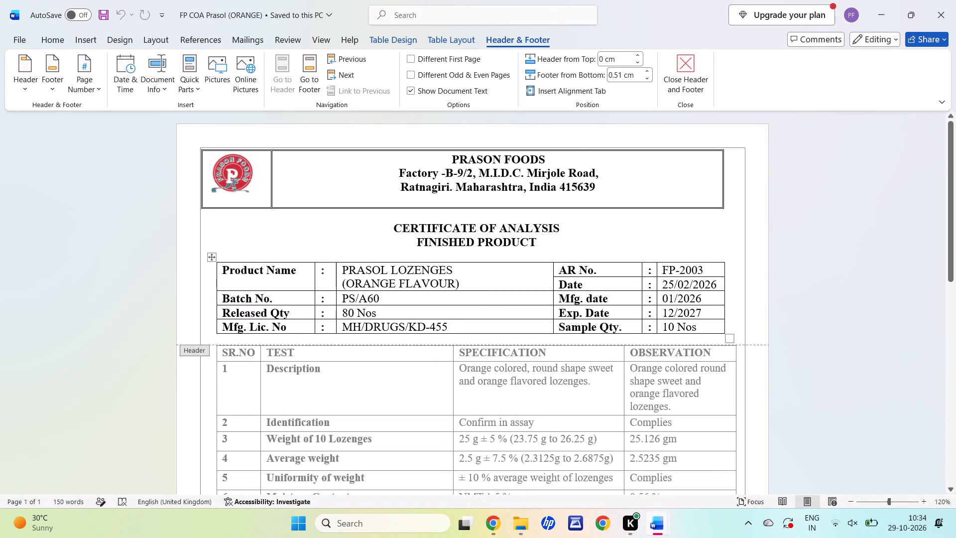
drag(383, 294, 345, 294)
key(ctrl+v)
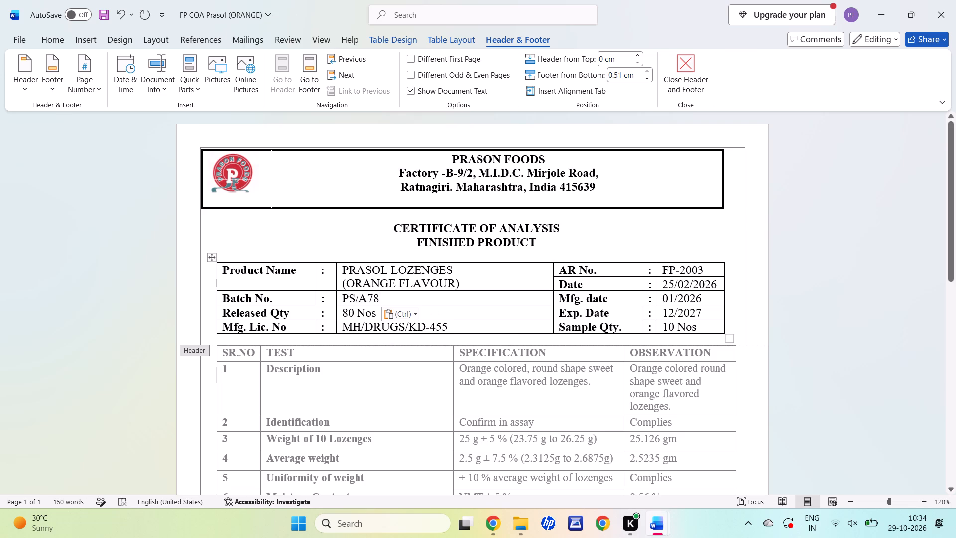
Set the Mfg. date in the certificate's header table to 10/2026.
click(356, 310)
scroll(756, 93, up, 3)
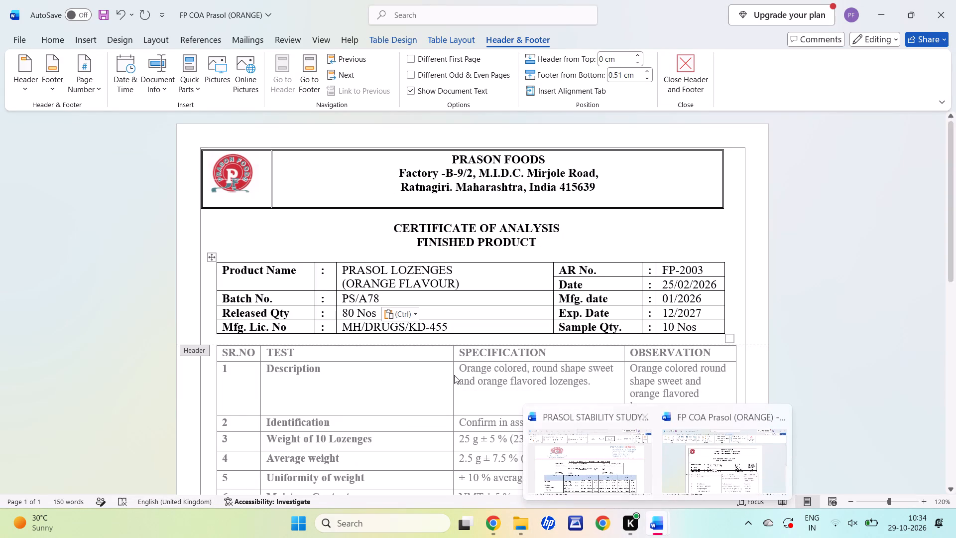
click(435, 350)
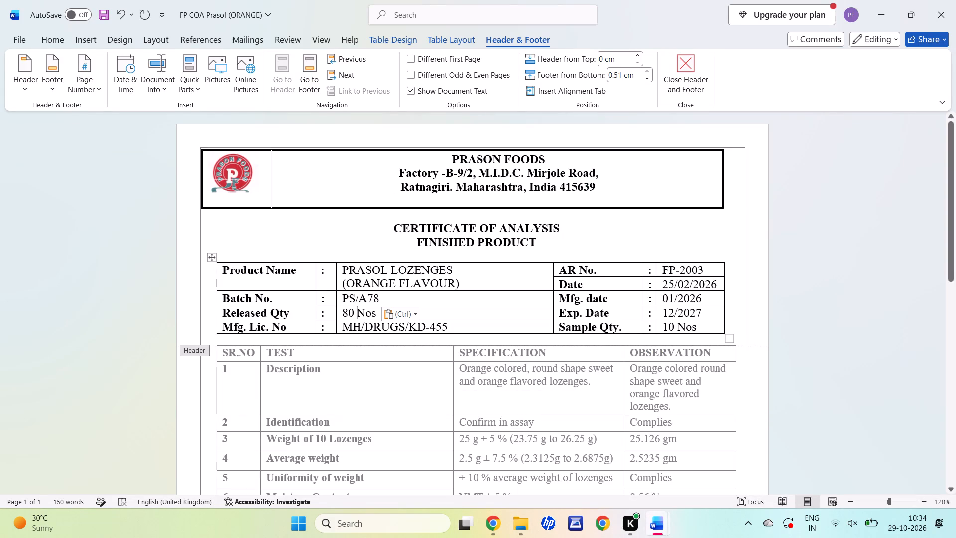
click(674, 299)
key(BackSpace)
key(BackSpace)
text(10)
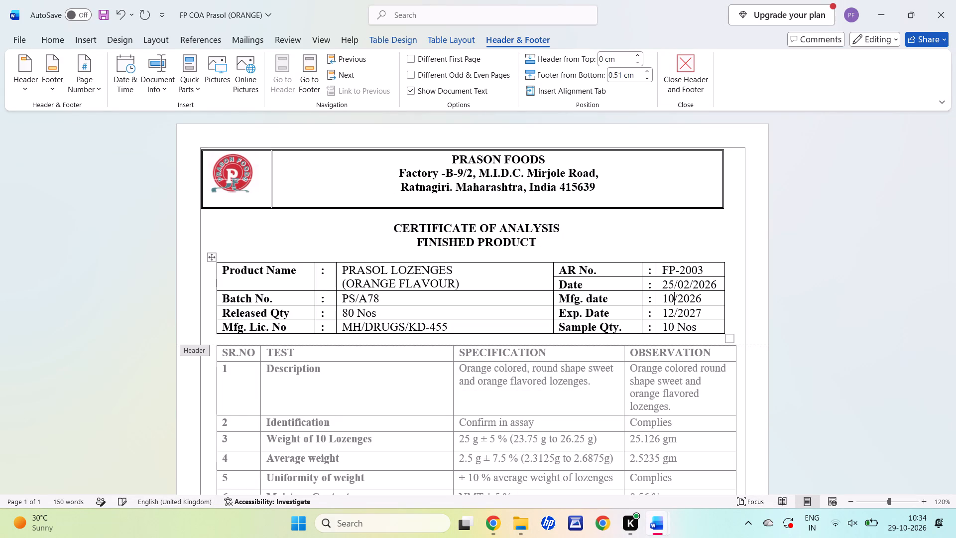
Set the Exp. Date in the certificate's header table to 09/2028.
key(space)
key(BackSpace)
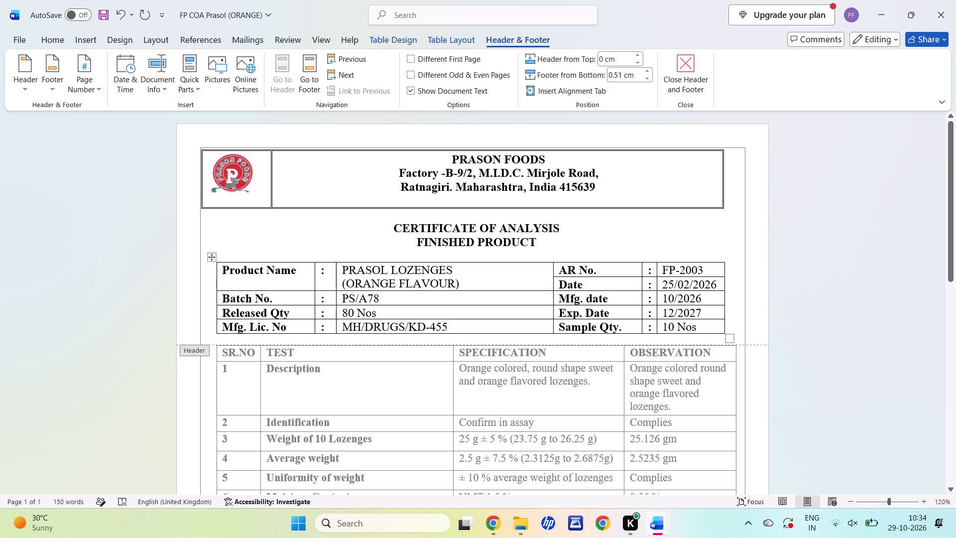
click(675, 315)
key(BackSpace)
key(BackSpace)
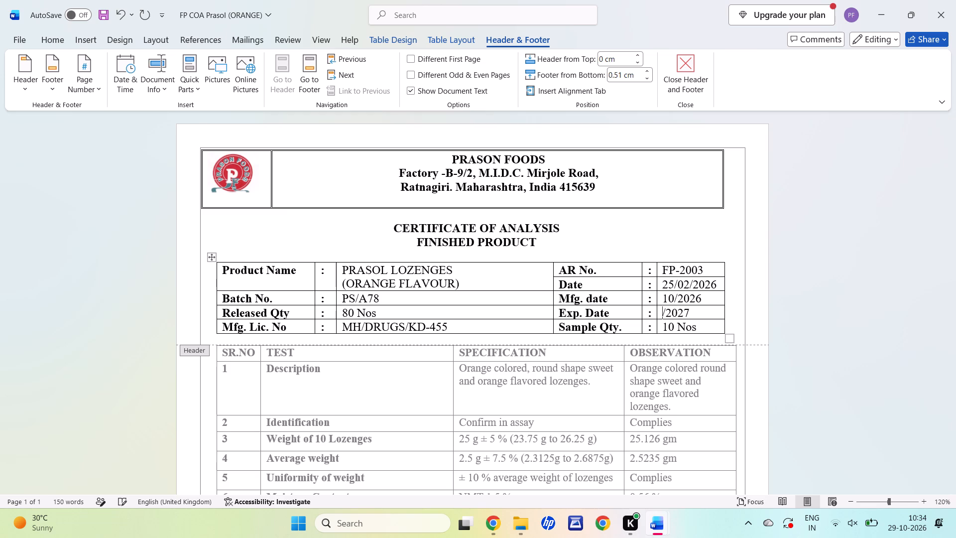
text(09)
click(702, 313)
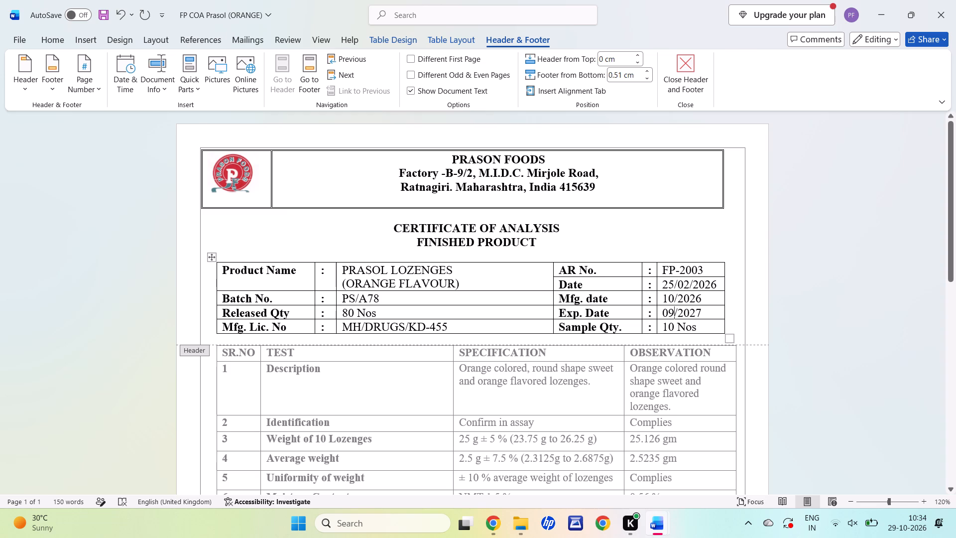
key(BackSpace)
key(8)
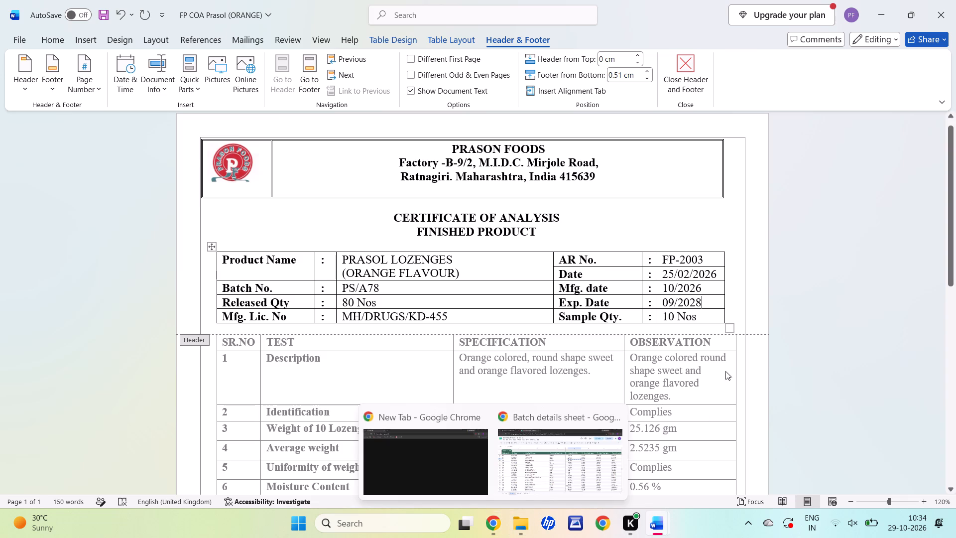
Close the browser window with the batch details sheet and the Word document "PRASOL STABILITY STUDY ORANGE".
click(687, 264)
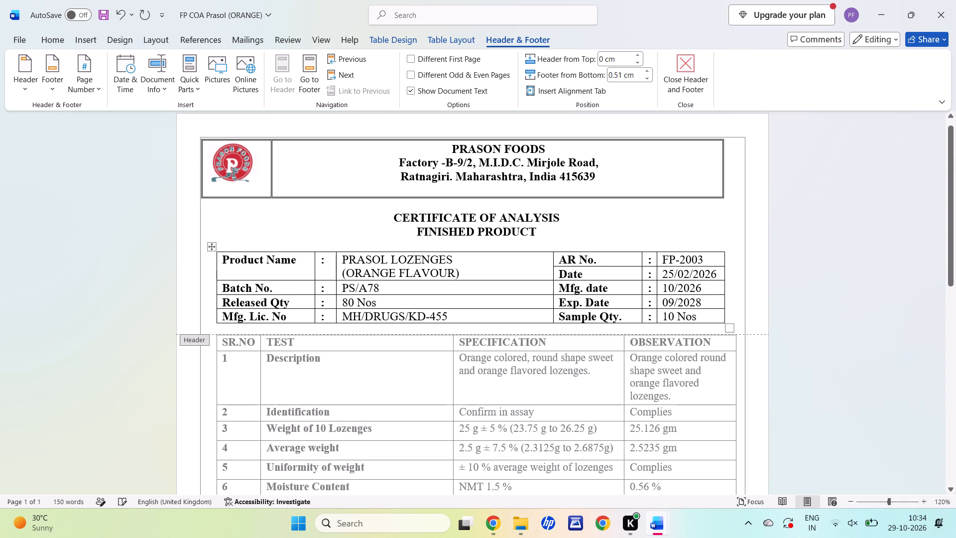
click(707, 263)
click(879, 1)
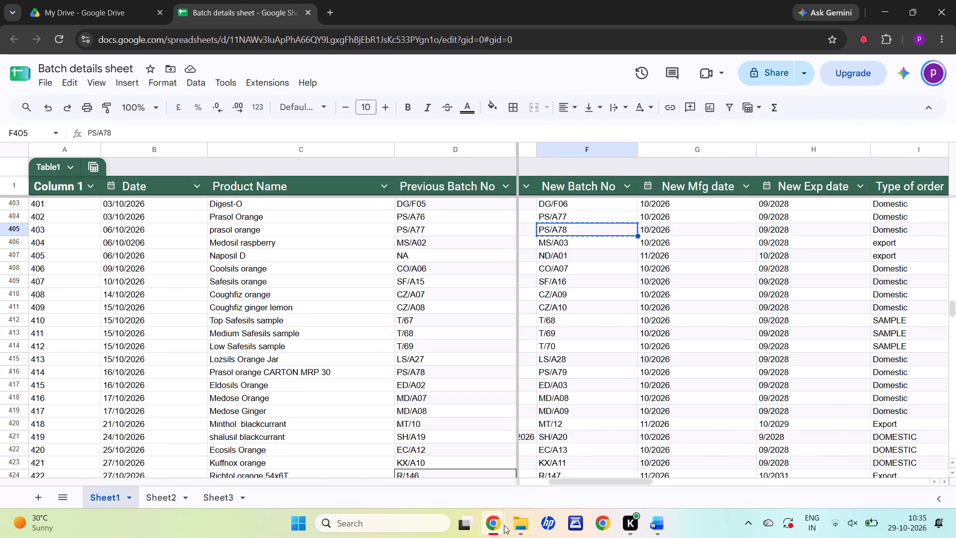
click(941, 0)
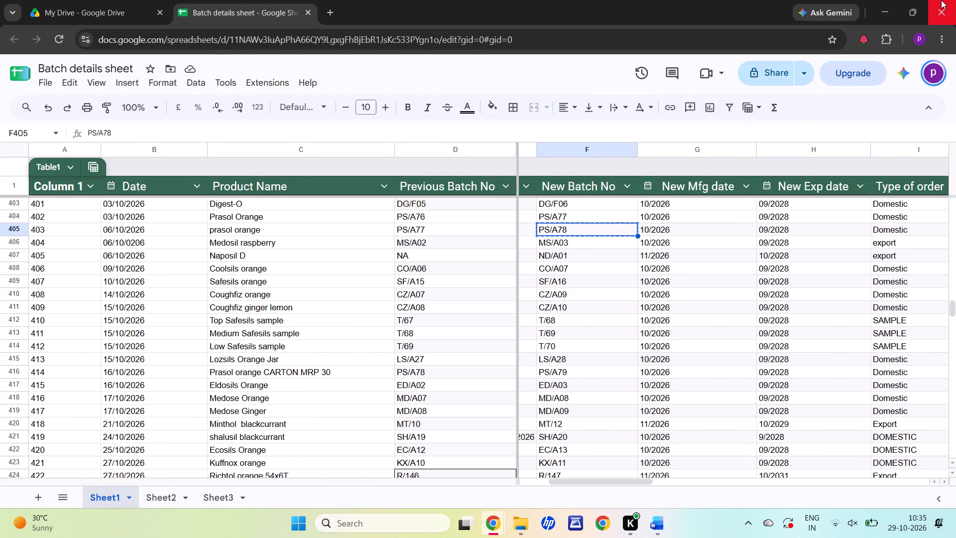
click(941, 0)
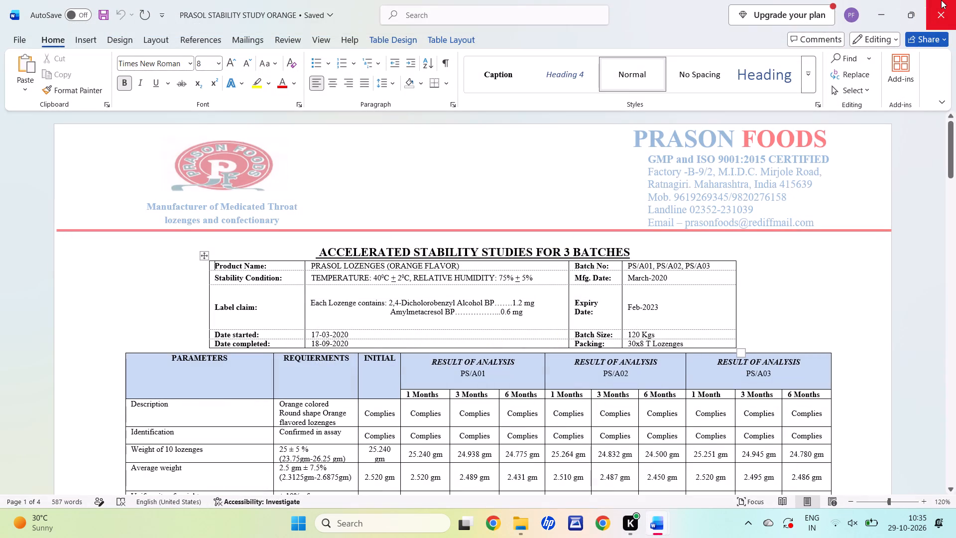
click(941, 0)
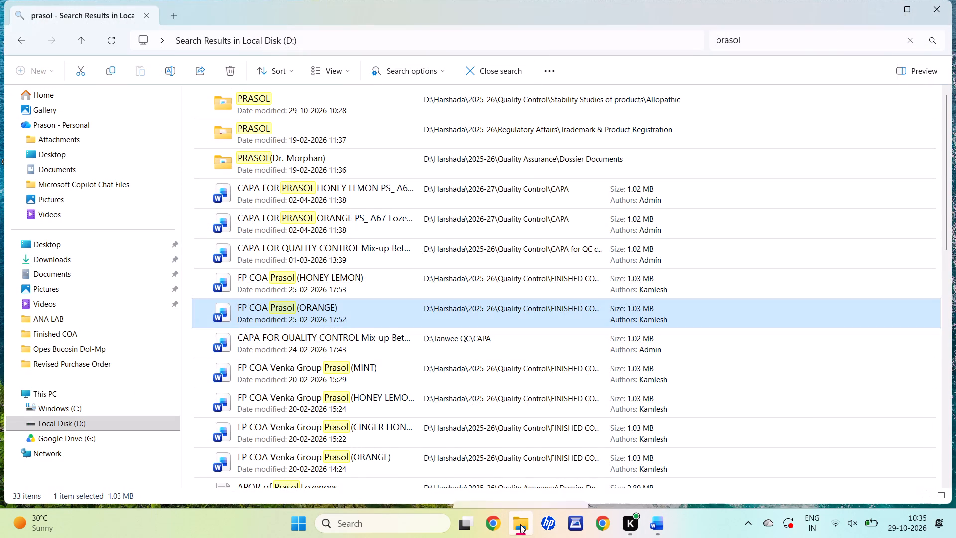
In File Explorer, open the Finished COA folder inside Kranti QC on Local Disk (D:).
click(519, 457)
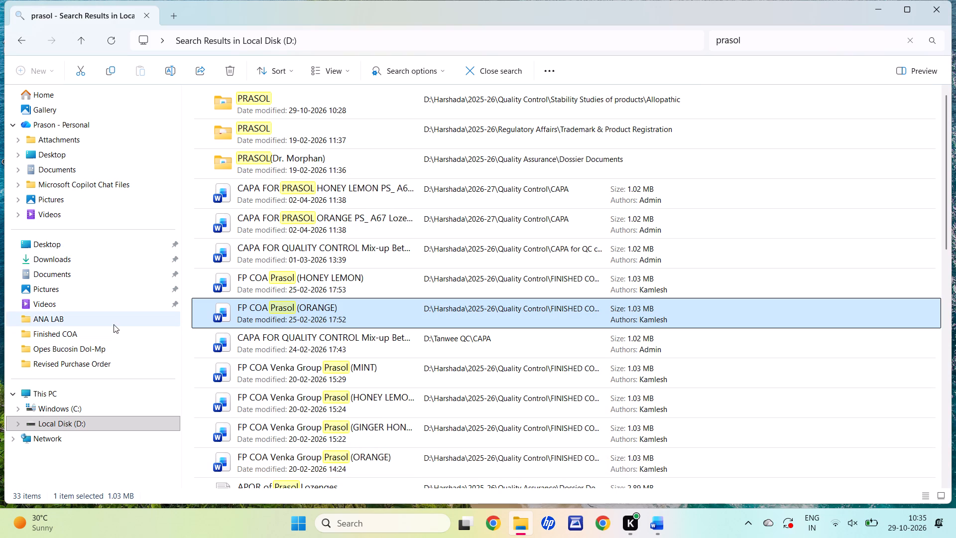
click(127, 417)
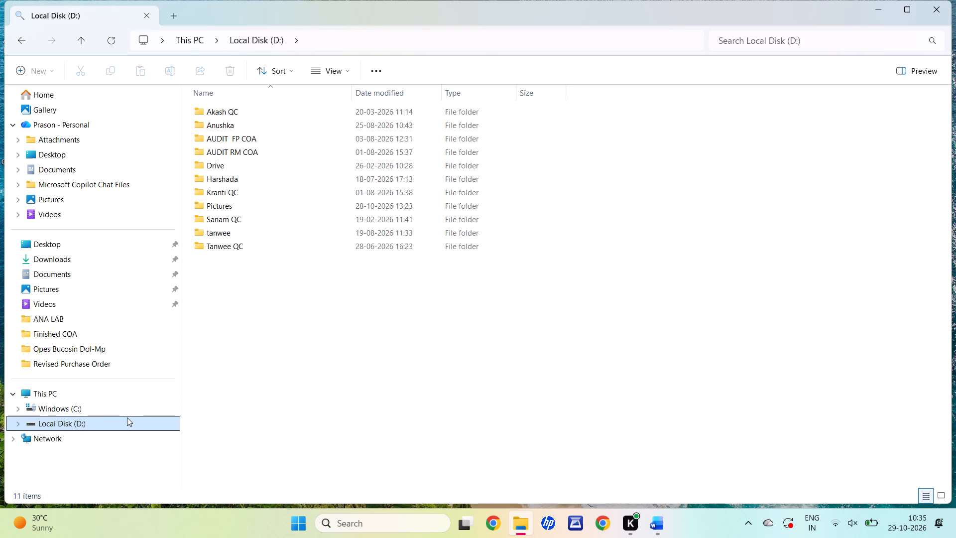
double_click(272, 190)
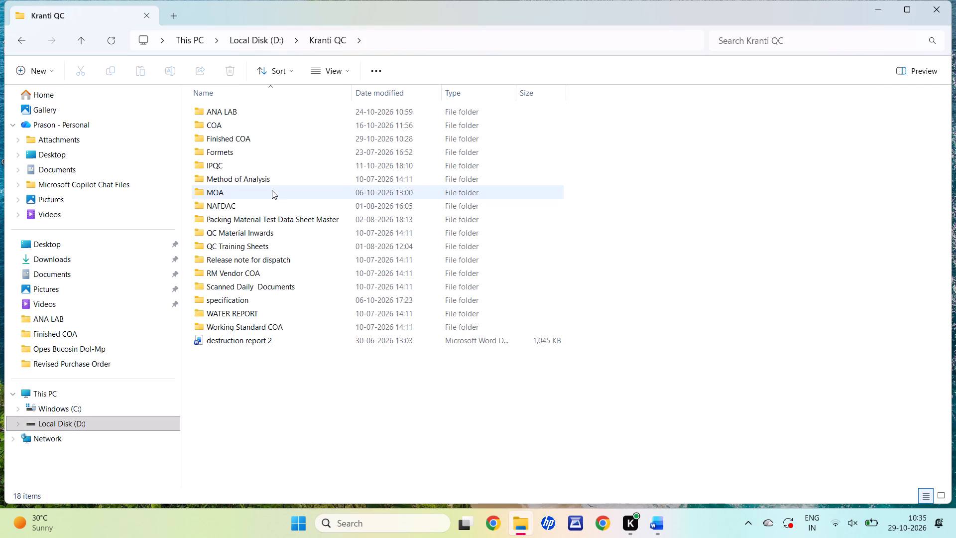
double_click(289, 137)
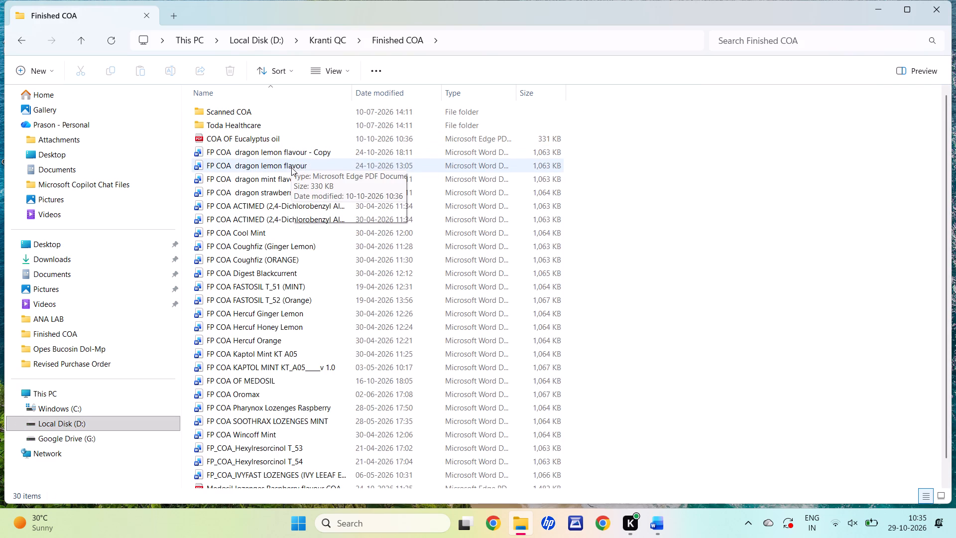
Look through the finished-product certificates and open "FP COA dragon lemon flavour - Copy".
scroll(278, 359, down, 7)
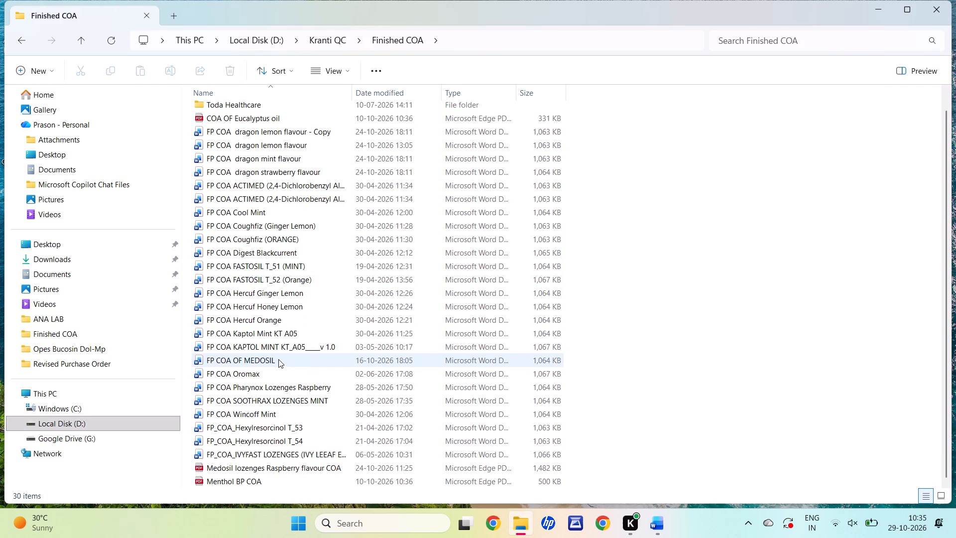
scroll(278, 359, down, 3)
scroll(278, 359, up, 2)
scroll(278, 359, down, 2)
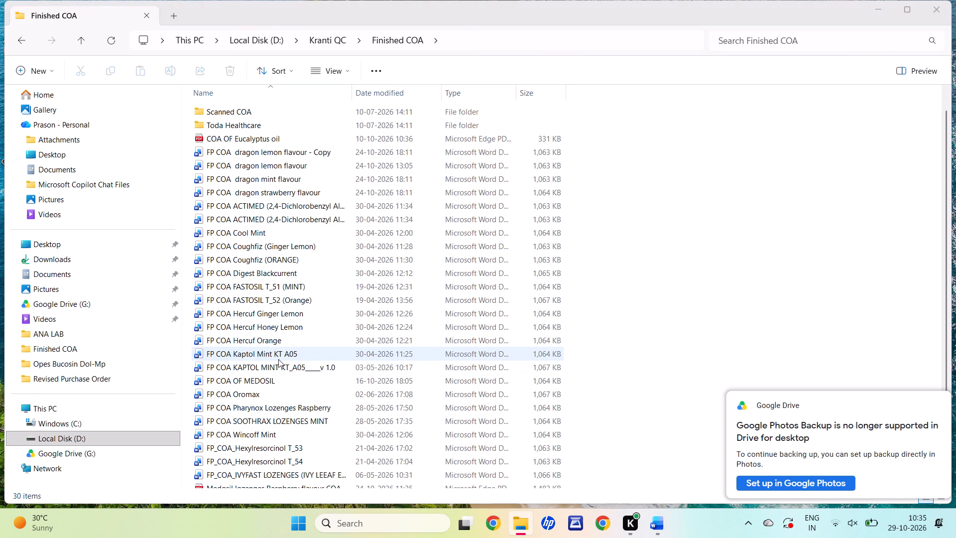
scroll(278, 359, down, 6)
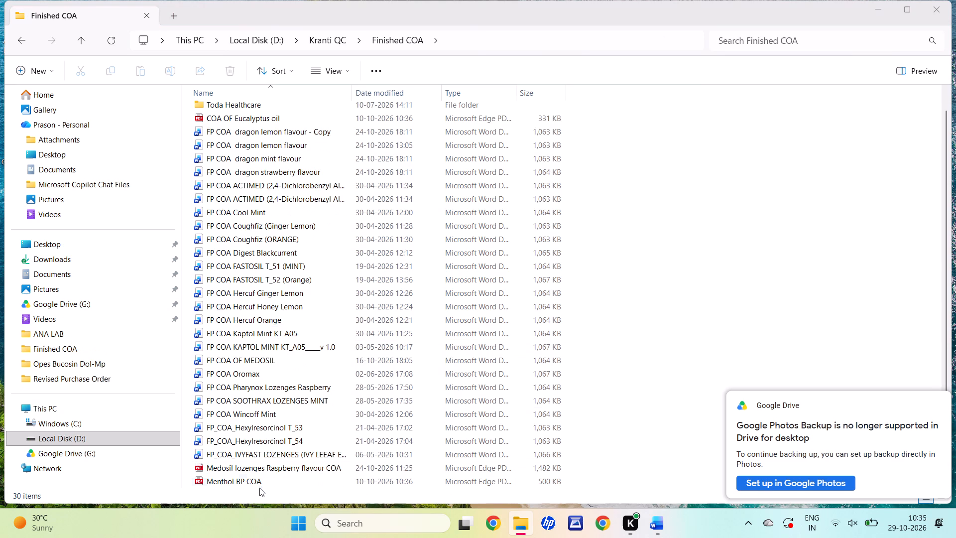
scroll(353, 137, up, 6)
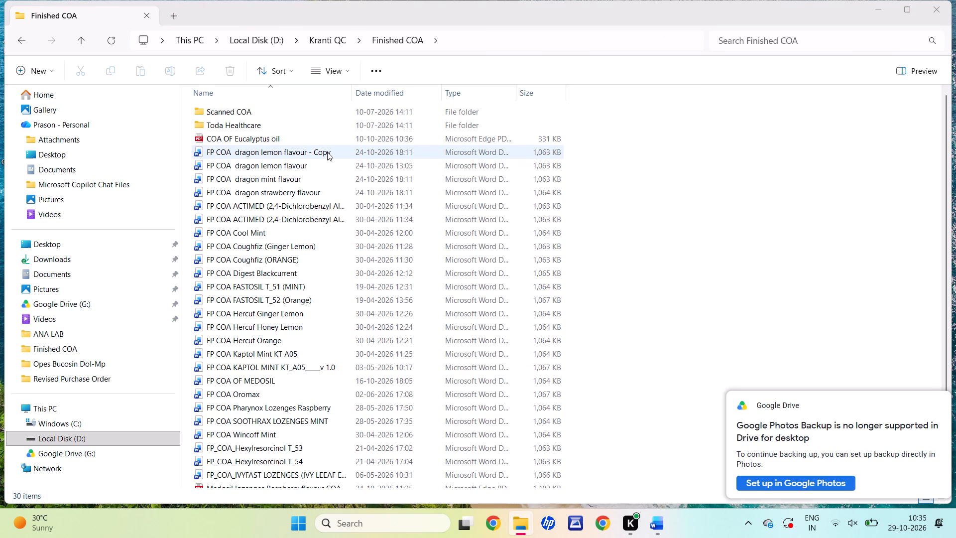
double_click(327, 152)
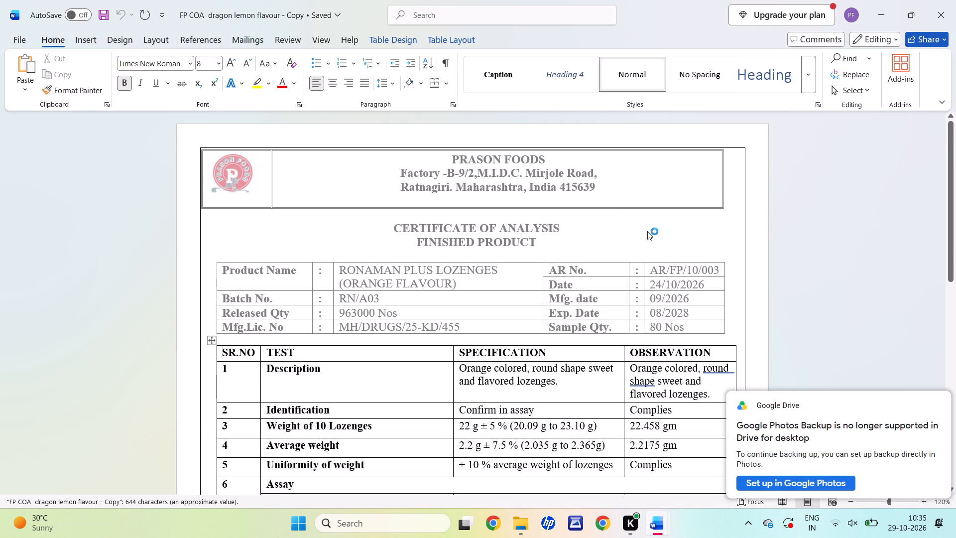
Copy the AR No. from the "dragon lemon flavour - Copy" certificate over the one in "FP COA Prasol (ORANGE)" and change it to AR/FP/10/004.
click(659, 269)
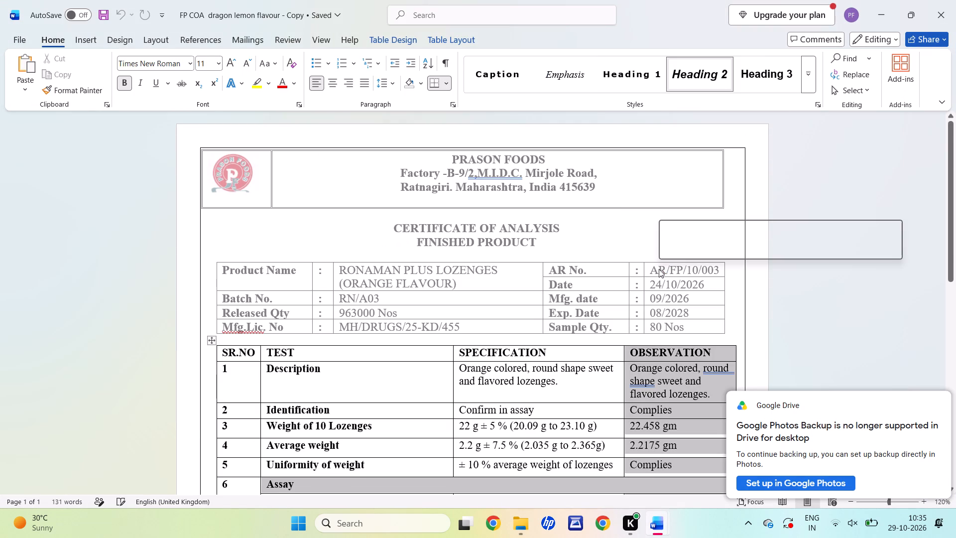
double_click(617, 258)
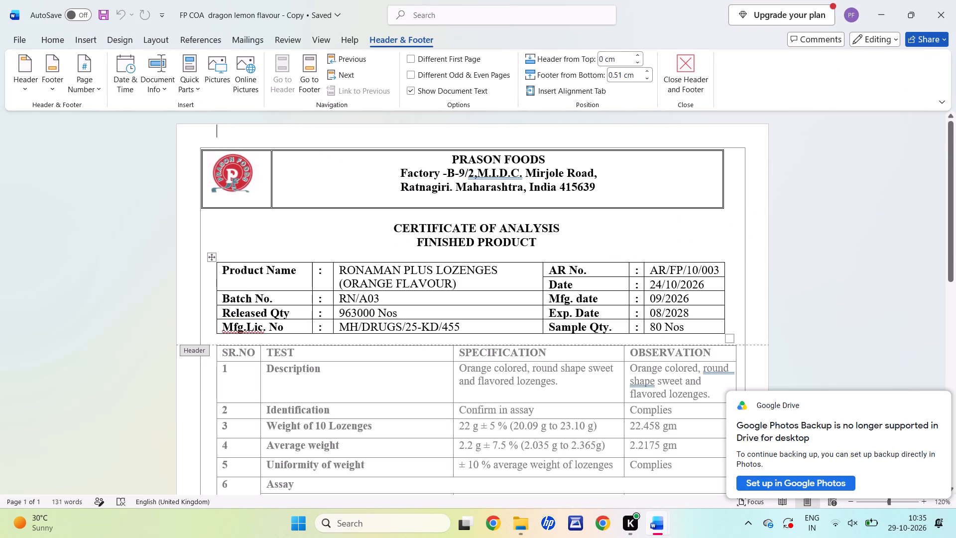
drag(718, 270, 654, 273)
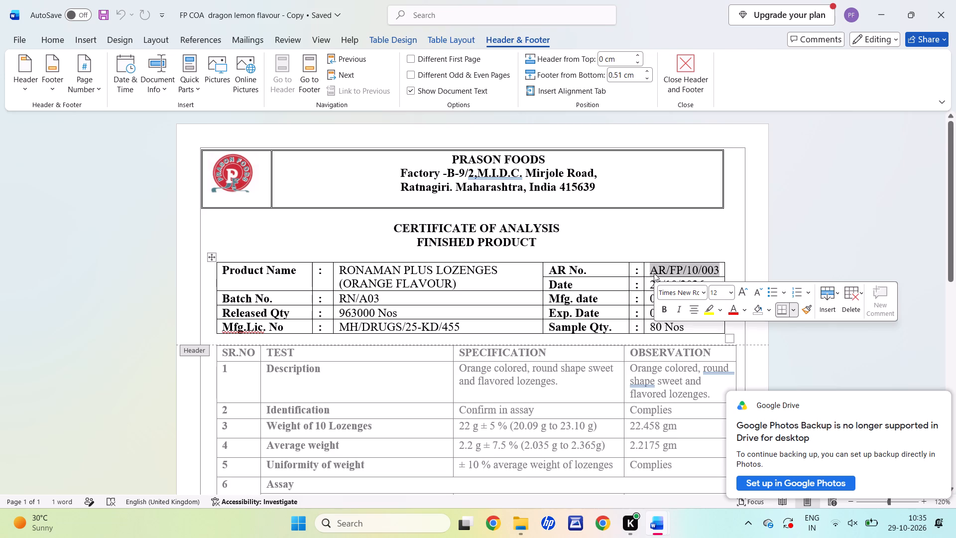
key(ctrl+c)
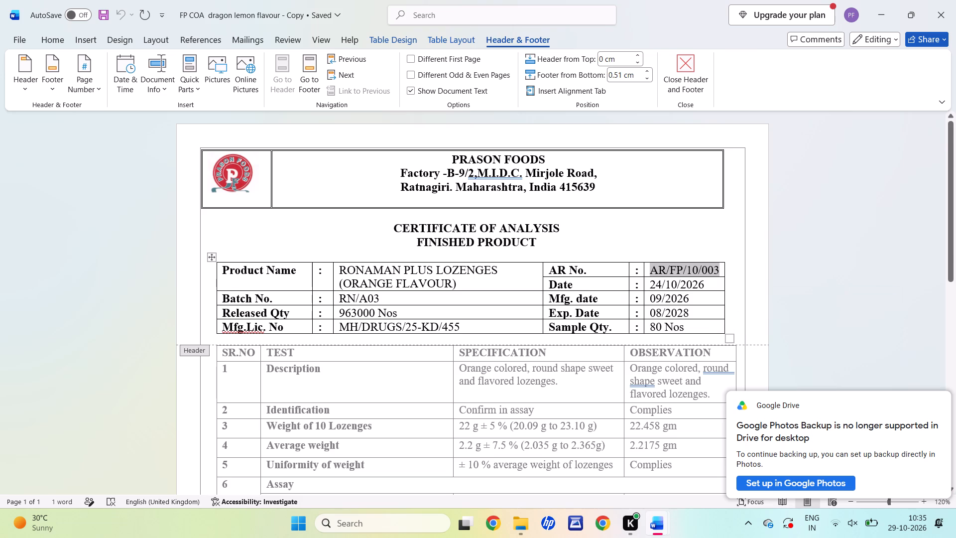
click(758, 329)
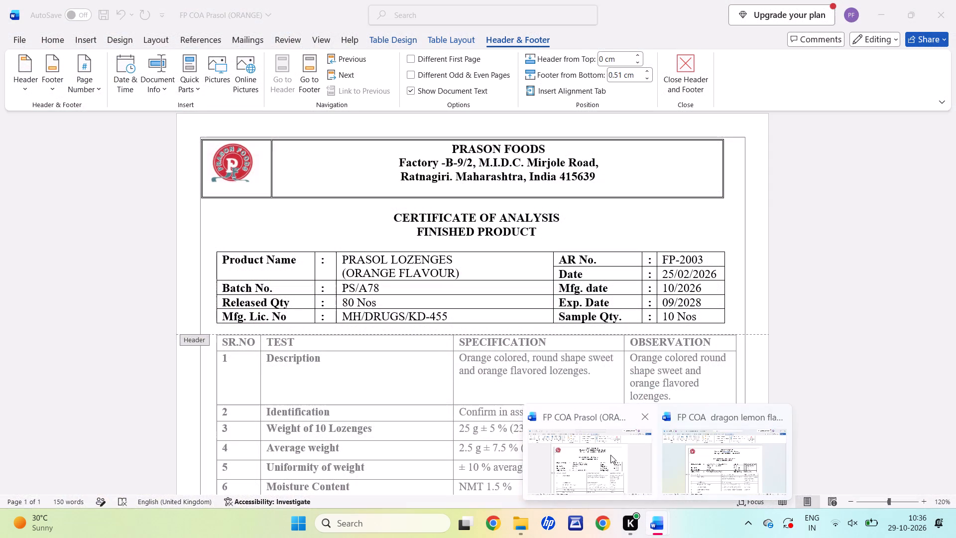
click(610, 455)
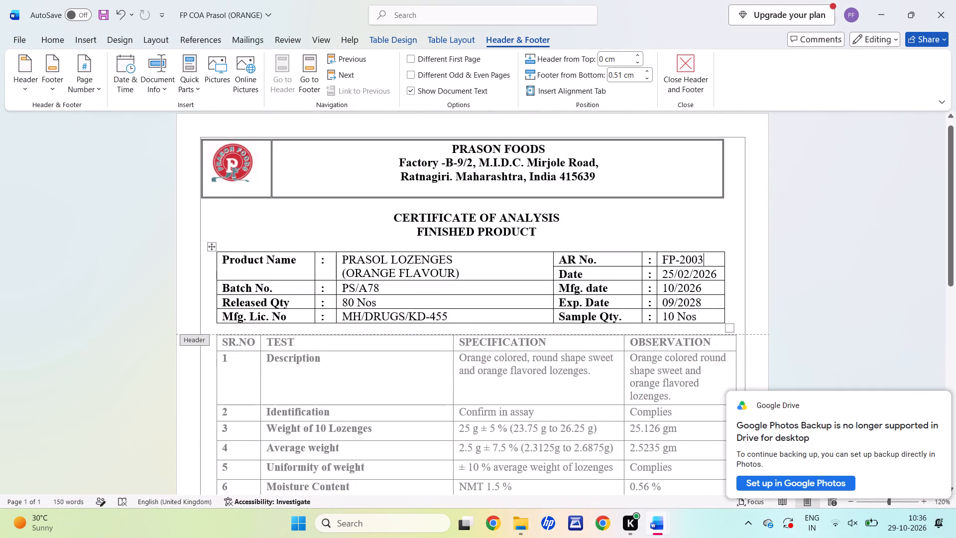
drag(706, 261, 662, 256)
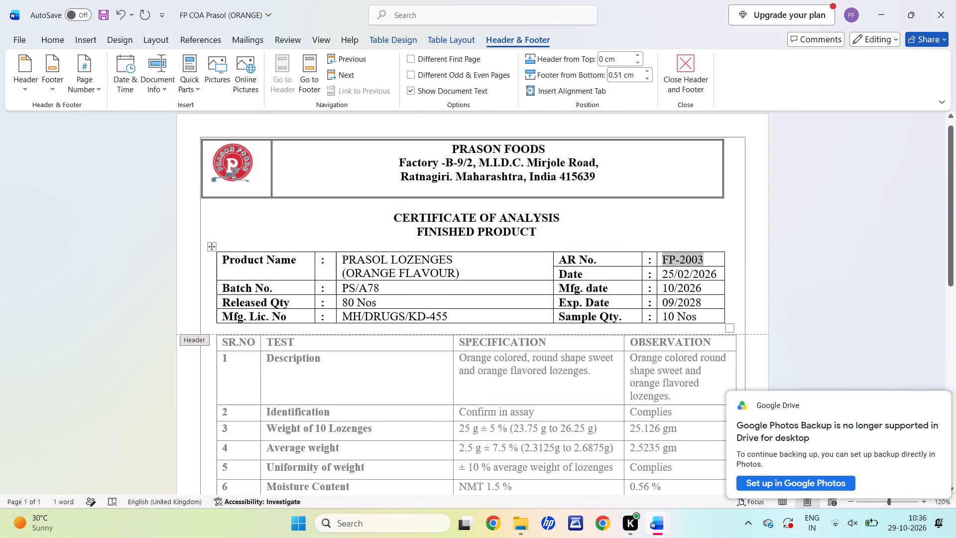
key(ctrl+v)
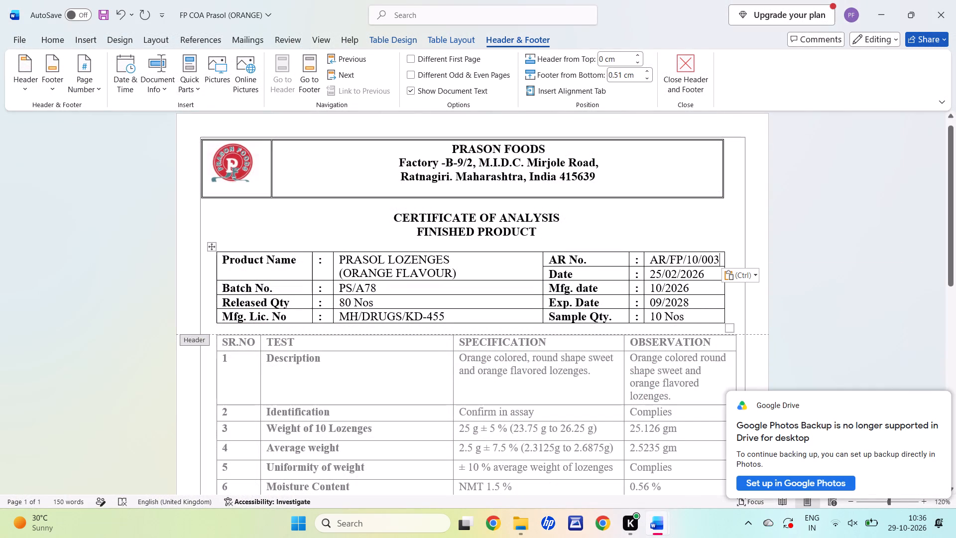
key(BackSpace)
key(4)
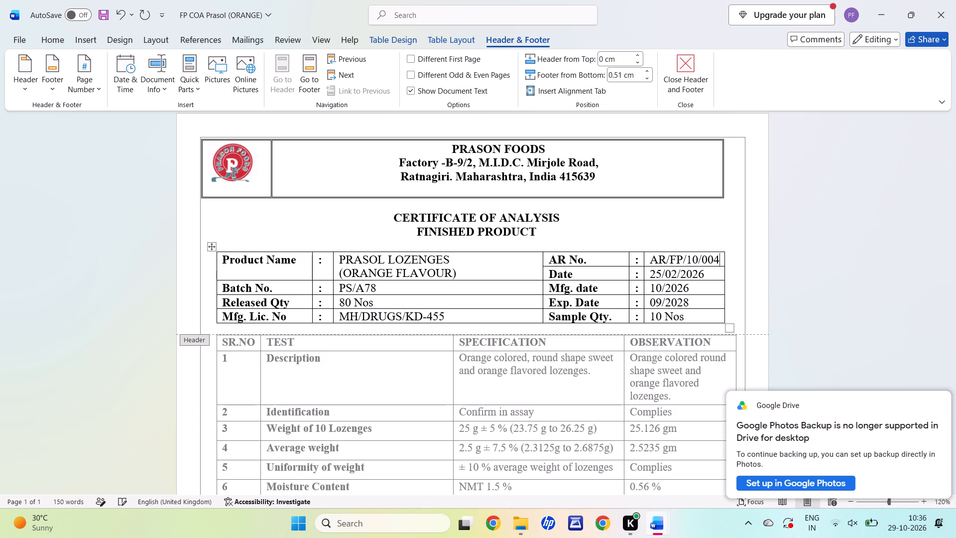
Change the month of the Date in the Prasol orange certificate's header table to 10.
scroll(755, 245, down, 1)
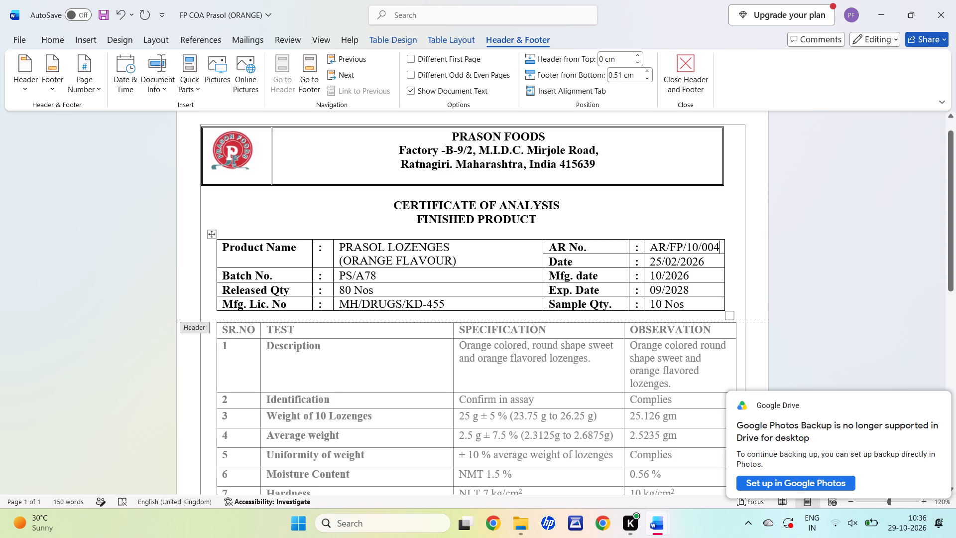
click(677, 261)
key(BackSpace)
key(BackSpace)
text(10)
Change the day of the Date in the Prasol orange certificate's header table to 28.
click(661, 262)
key(BackSpace)
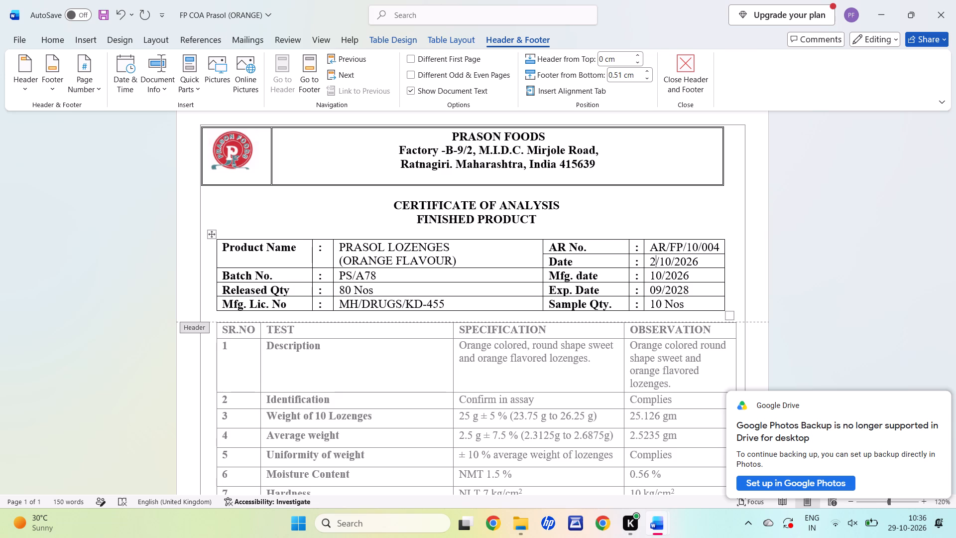
key(3)
key(BackSpace)
key(8)
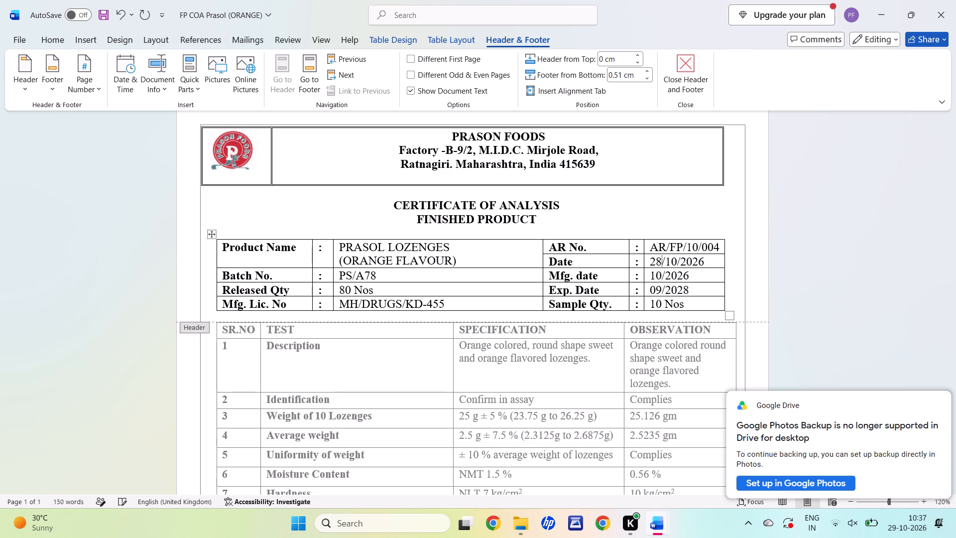
Review the whole Prasol orange certificate, from the test results and conclusion to the sign-off block and header details.
scroll(666, 256, down, 1)
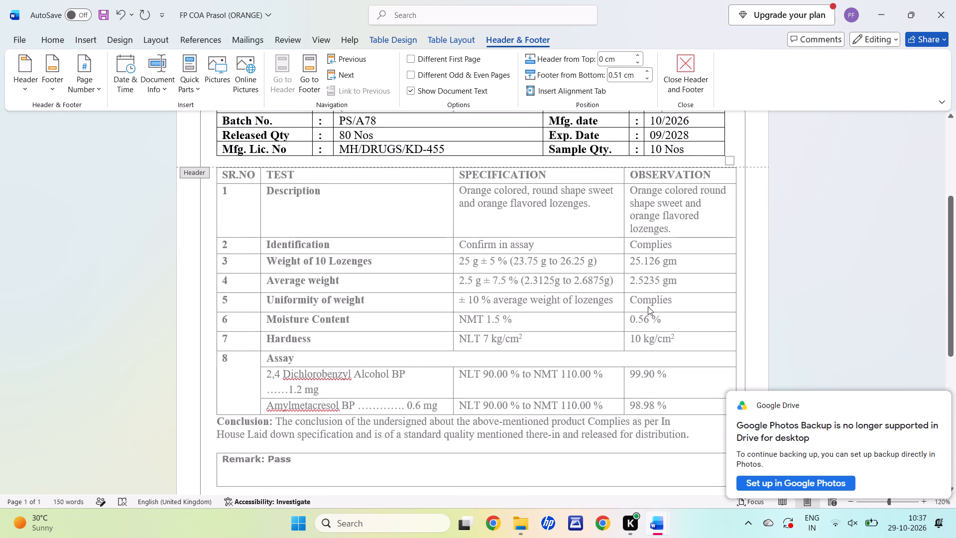
double_click(586, 223)
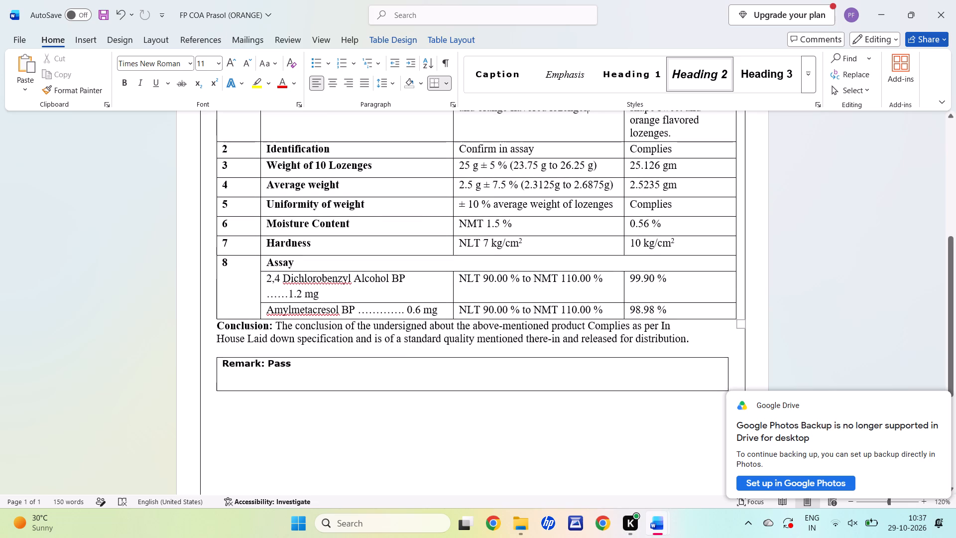
scroll(604, 378, down, 1)
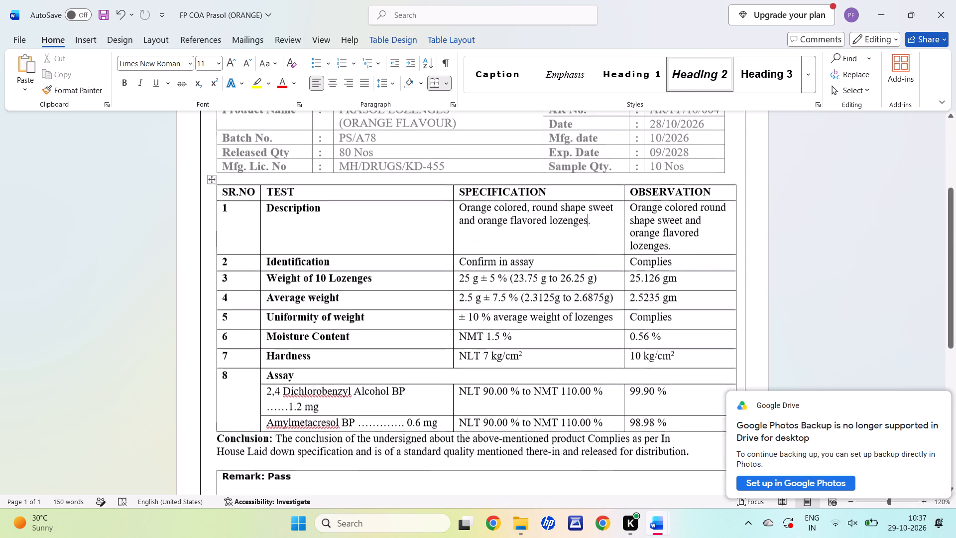
scroll(604, 378, down, 1)
scroll(604, 378, up, 1)
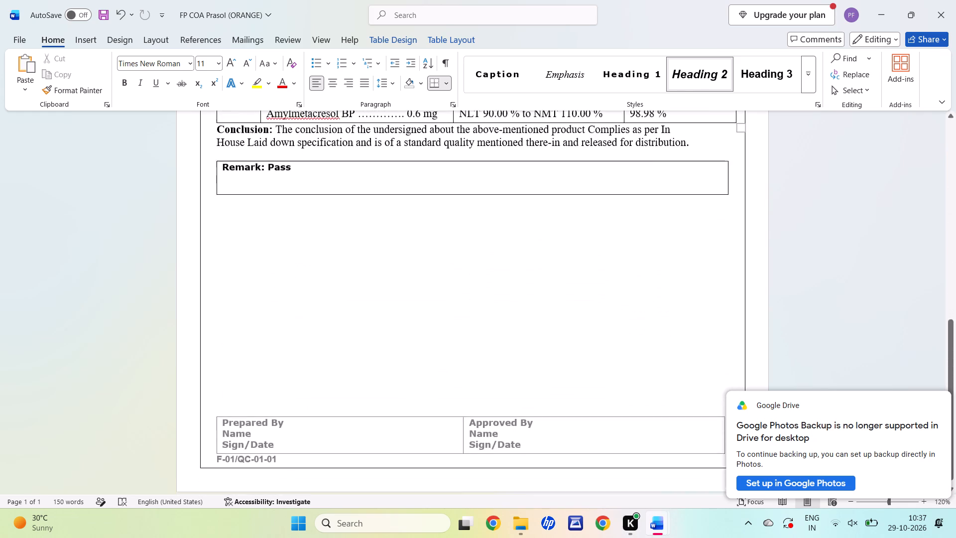
scroll(604, 378, up, 4)
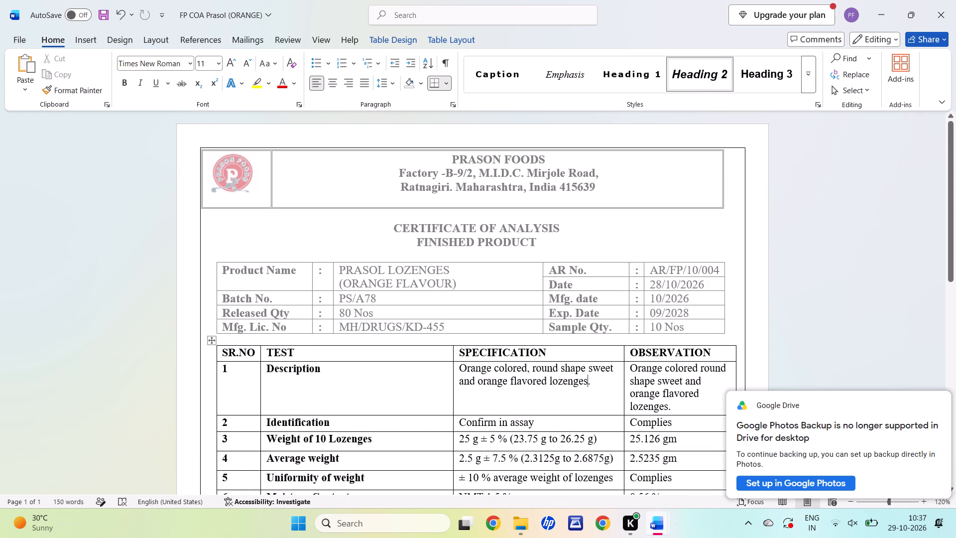
triple_click(445, 319)
click(314, 286)
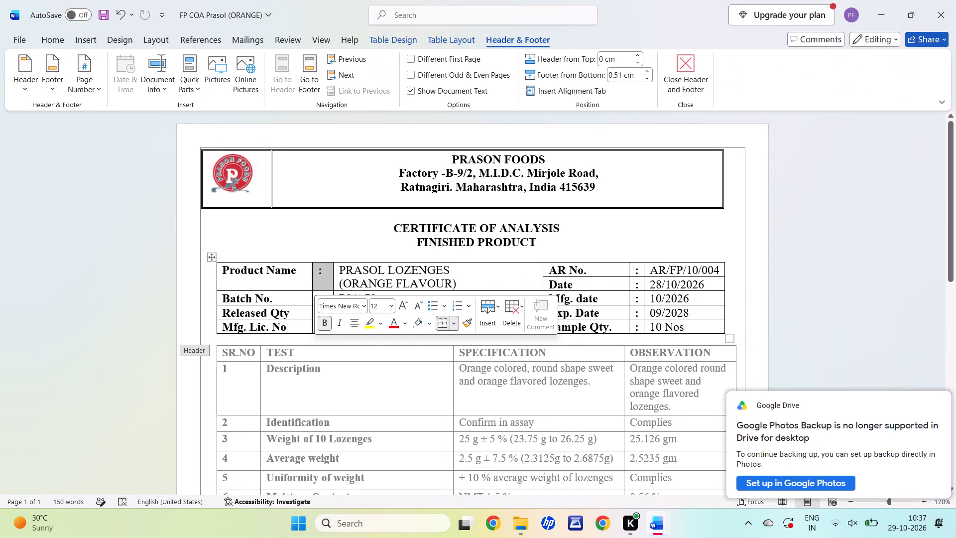
Print one copy of the Prasol orange certificate on the EPSON L6460 Series printer.
click(27, 37)
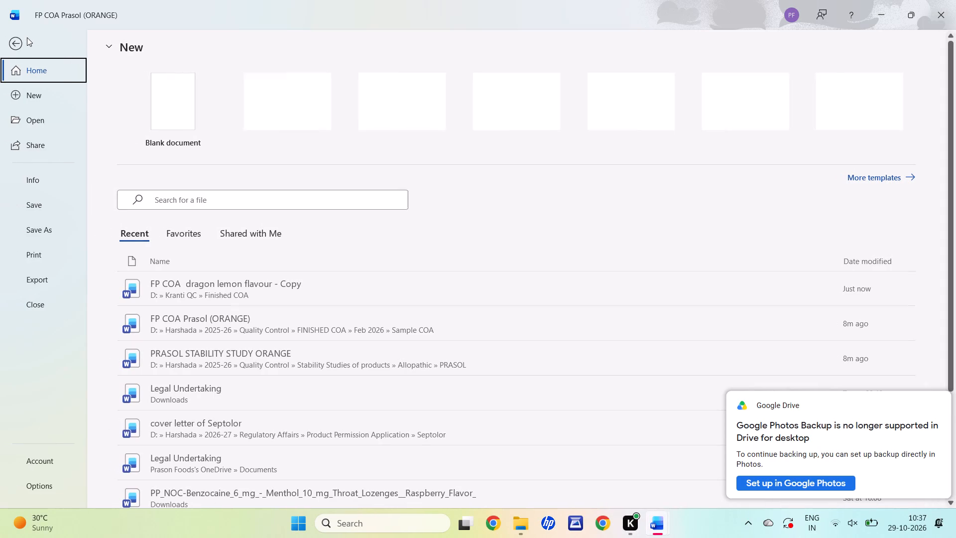
click(40, 255)
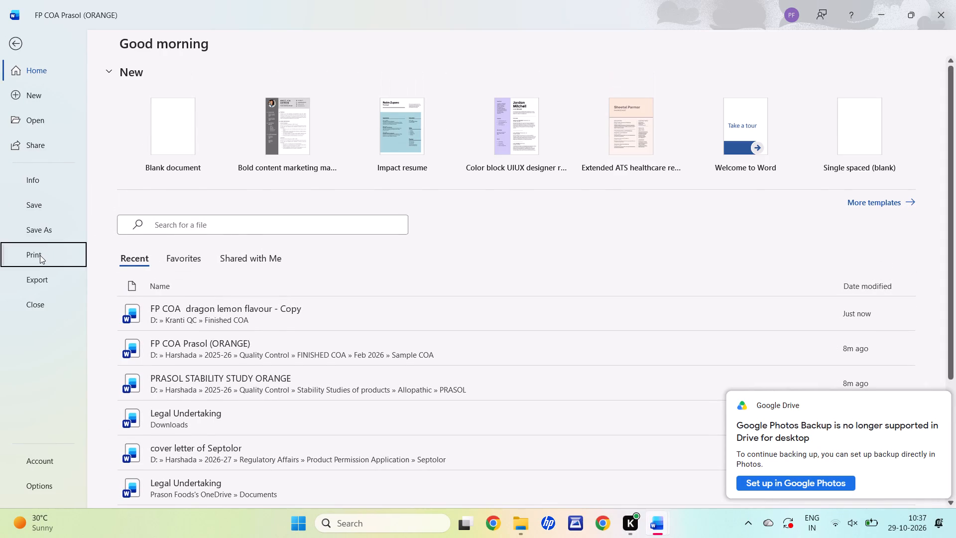
click(253, 151)
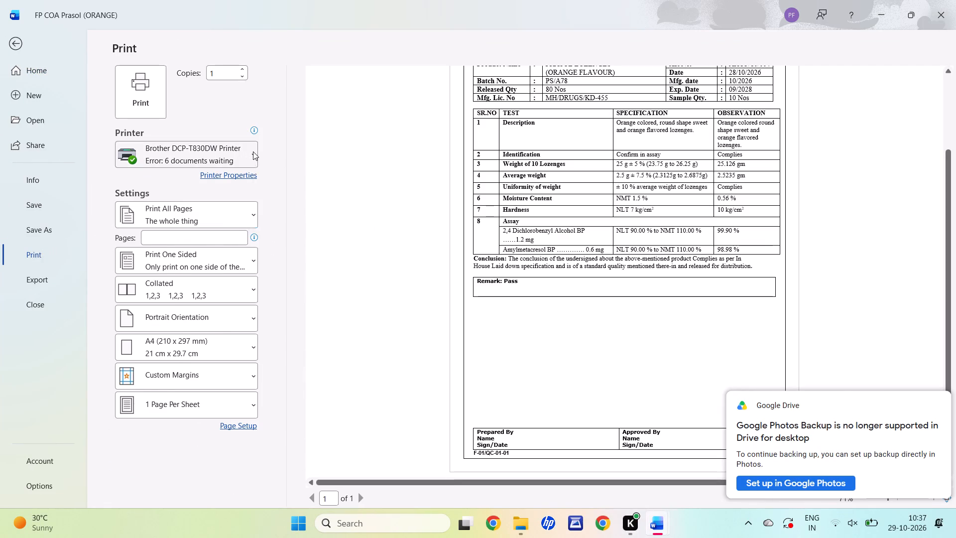
click(257, 208)
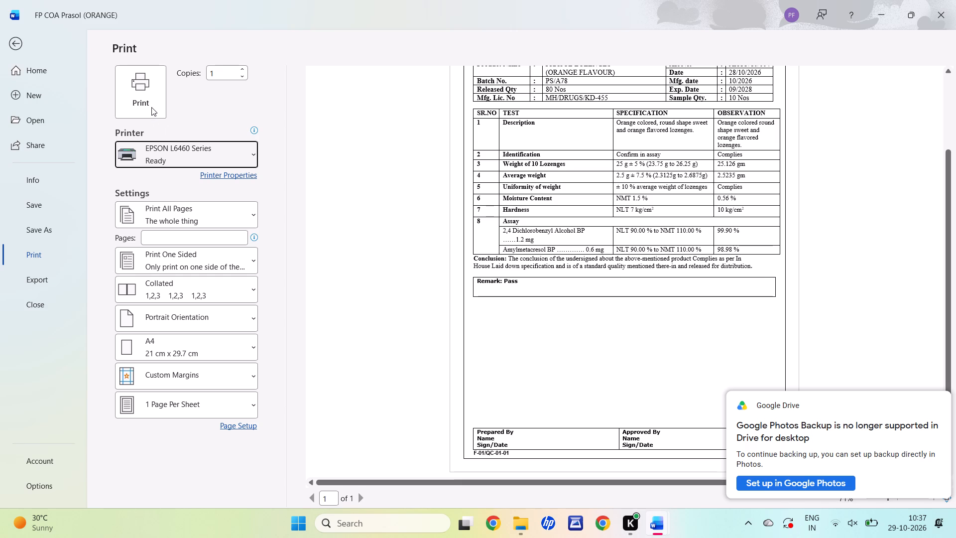
click(151, 96)
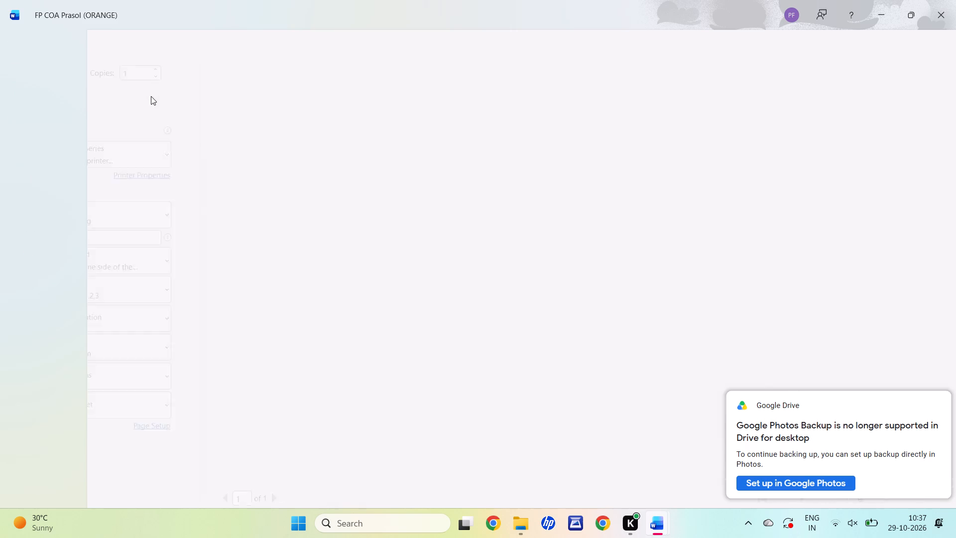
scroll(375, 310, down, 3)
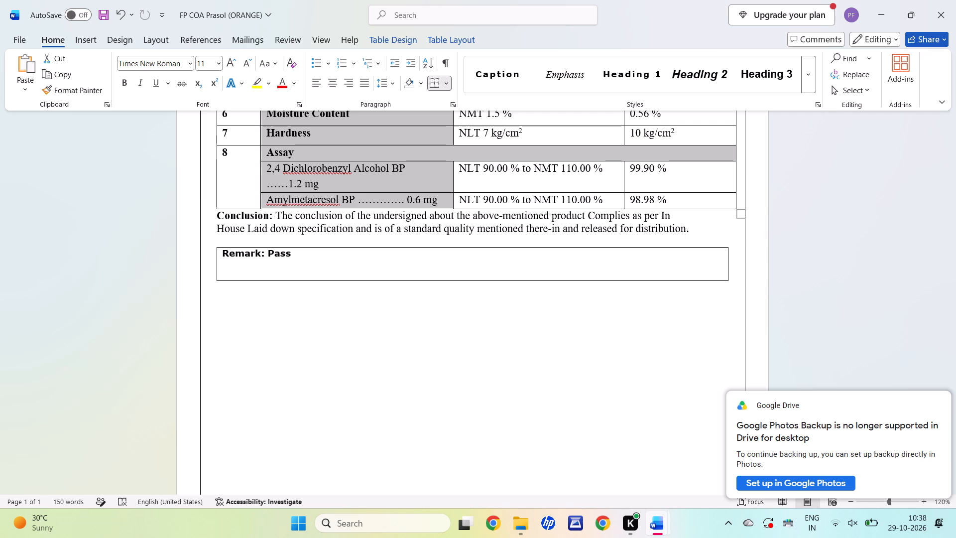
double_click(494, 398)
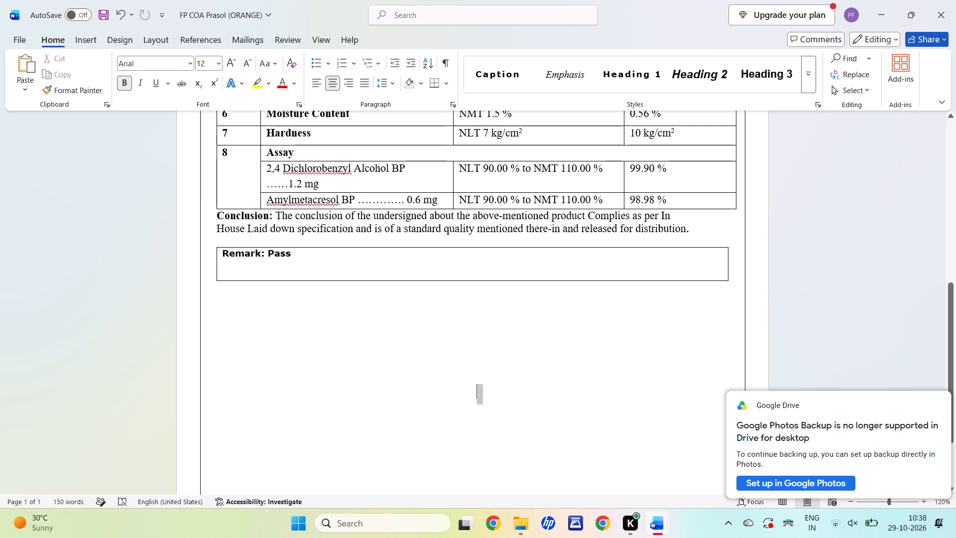
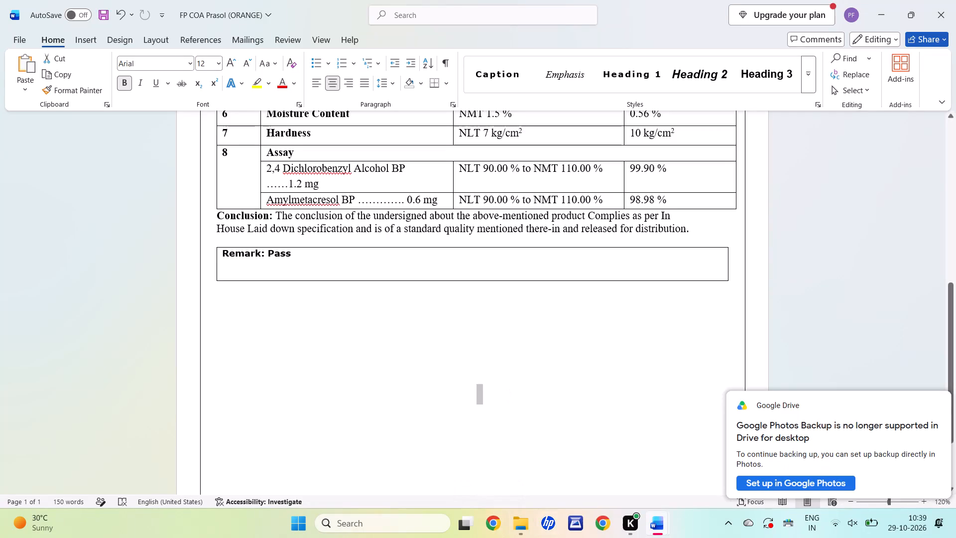
Recheck the printed Prasol orange certificate from the header details through the test results and conclusion to the Prepared By and Approved By block.
double_click(473, 292)
scroll(481, 325, up, 4)
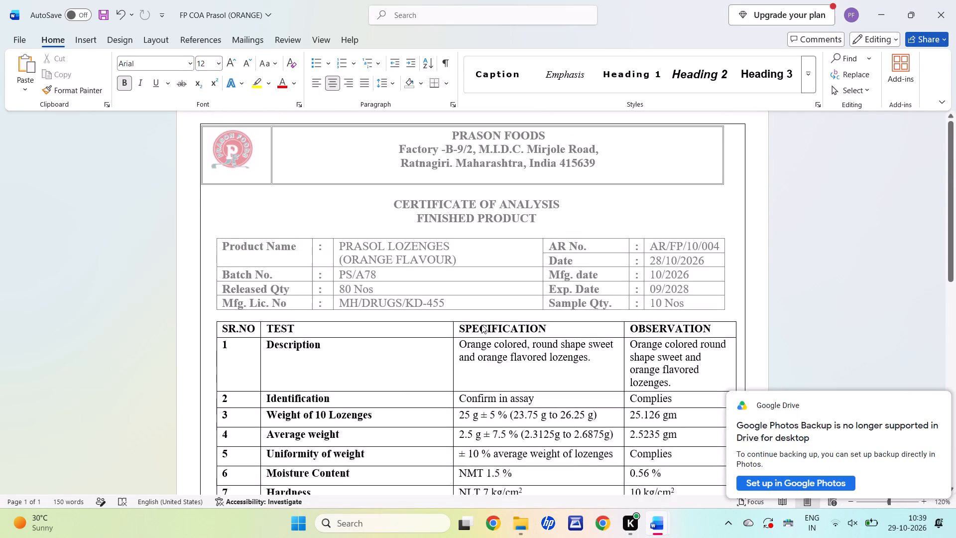
double_click(381, 183)
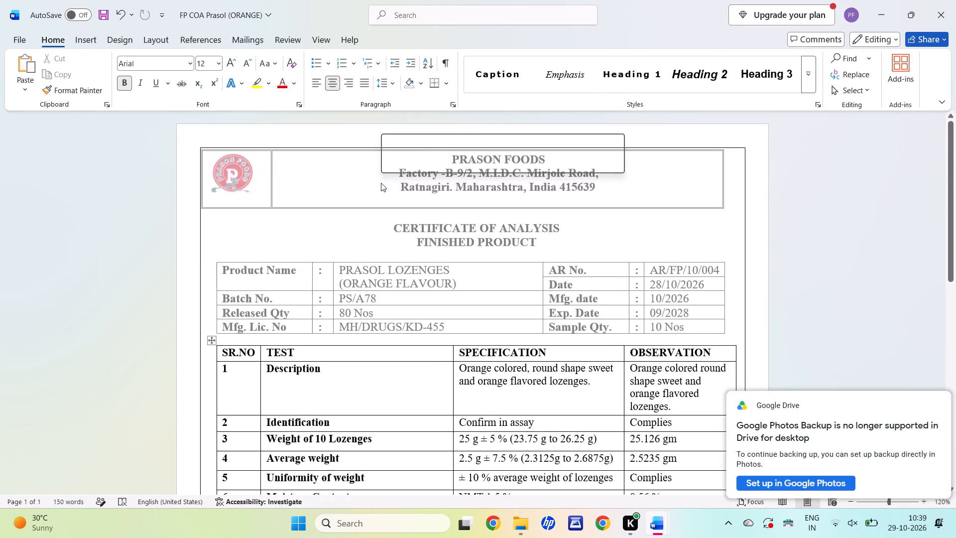
double_click(402, 314)
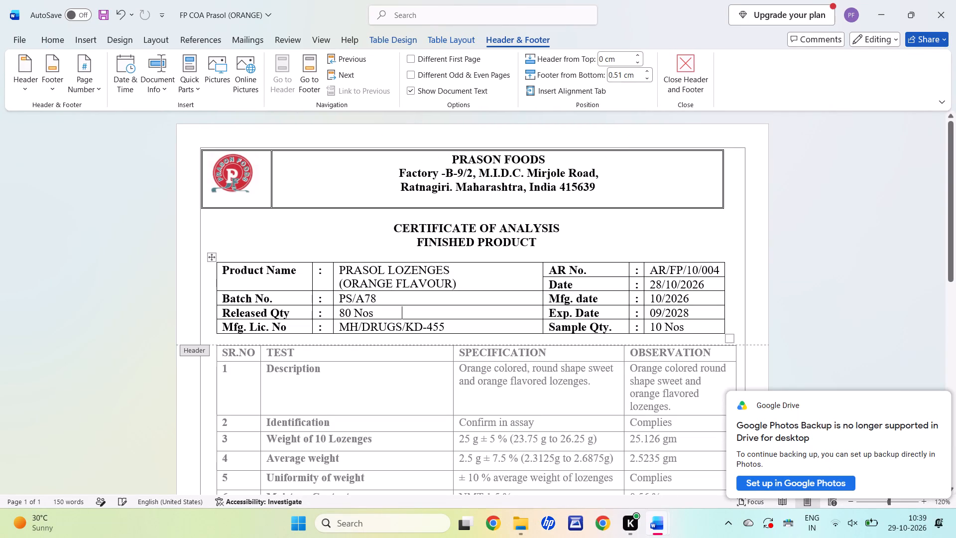
double_click(418, 381)
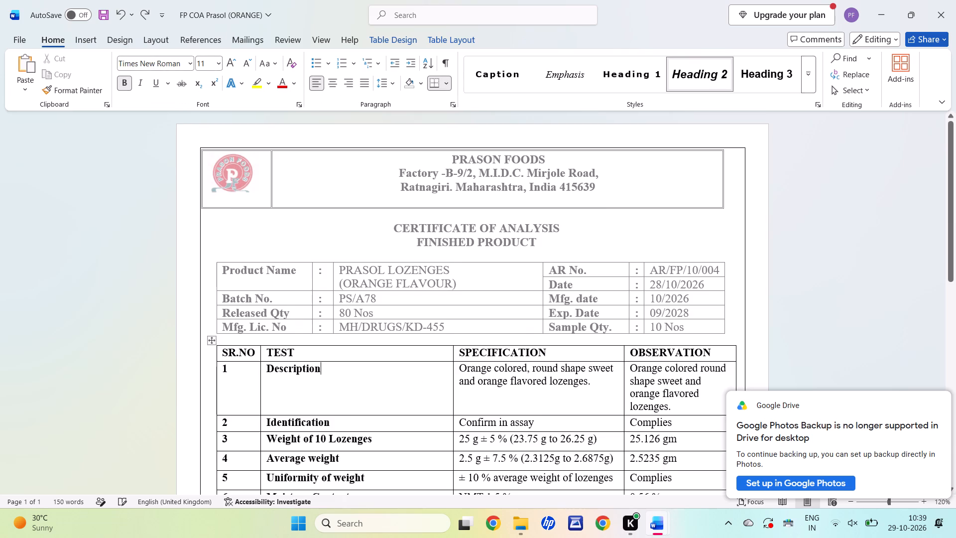
scroll(409, 300, down, 2)
scroll(409, 300, up, 1)
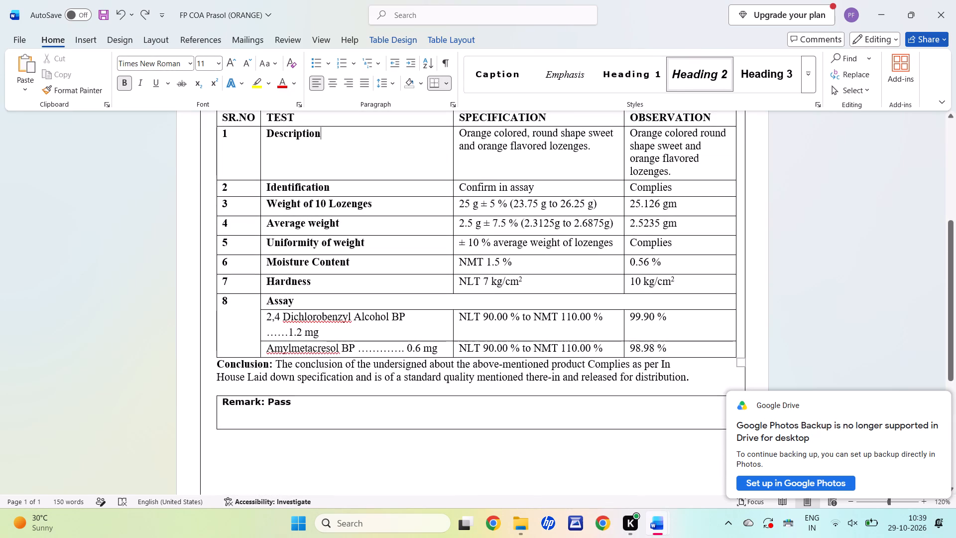
click(353, 321)
scroll(338, 350, down, 1)
double_click(338, 350)
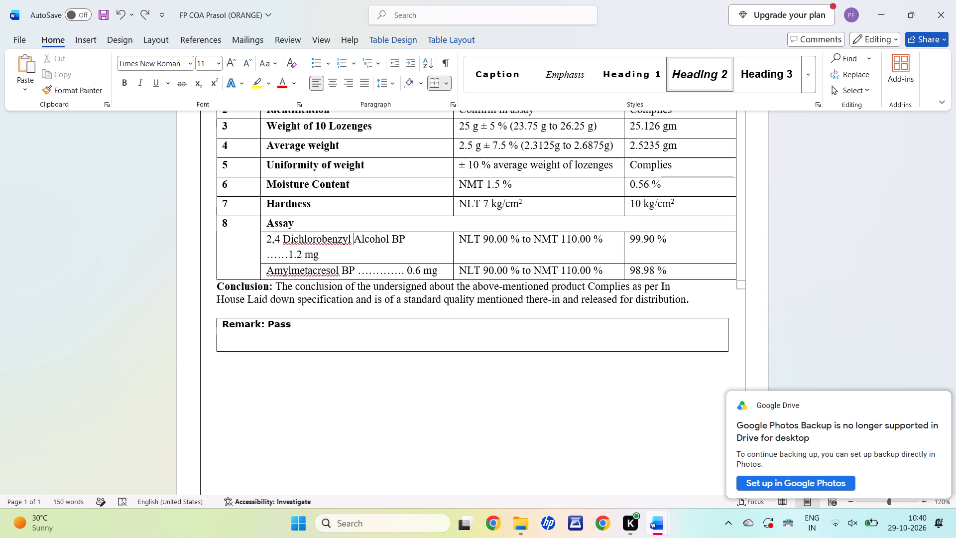
scroll(388, 406, up, 4)
scroll(388, 406, down, 2)
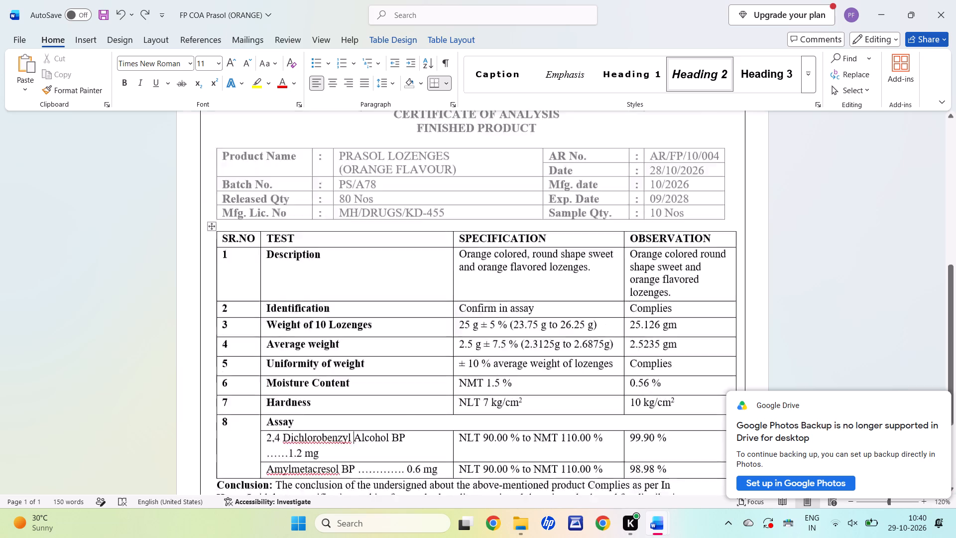
scroll(388, 406, down, 2)
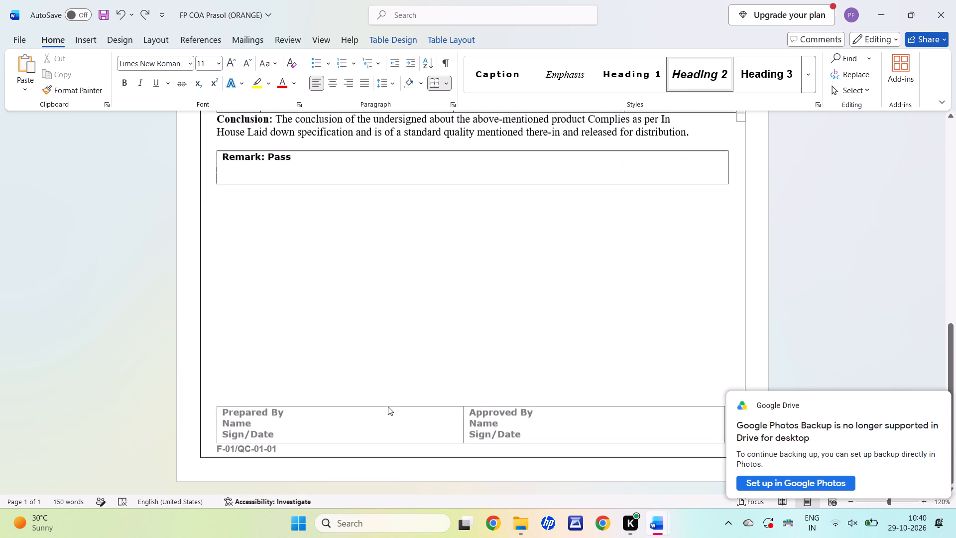
scroll(388, 406, down, 5)
scroll(388, 406, up, 3)
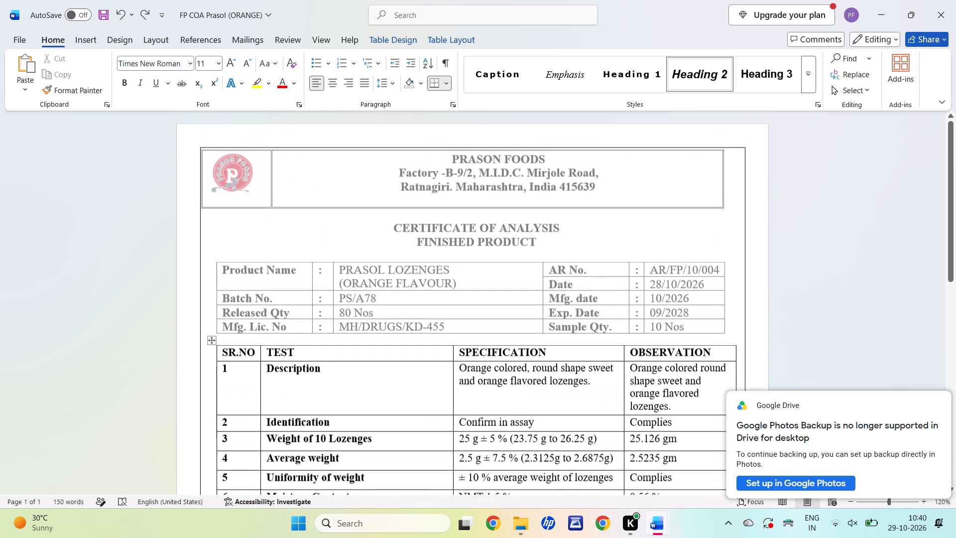
scroll(388, 406, down, 12)
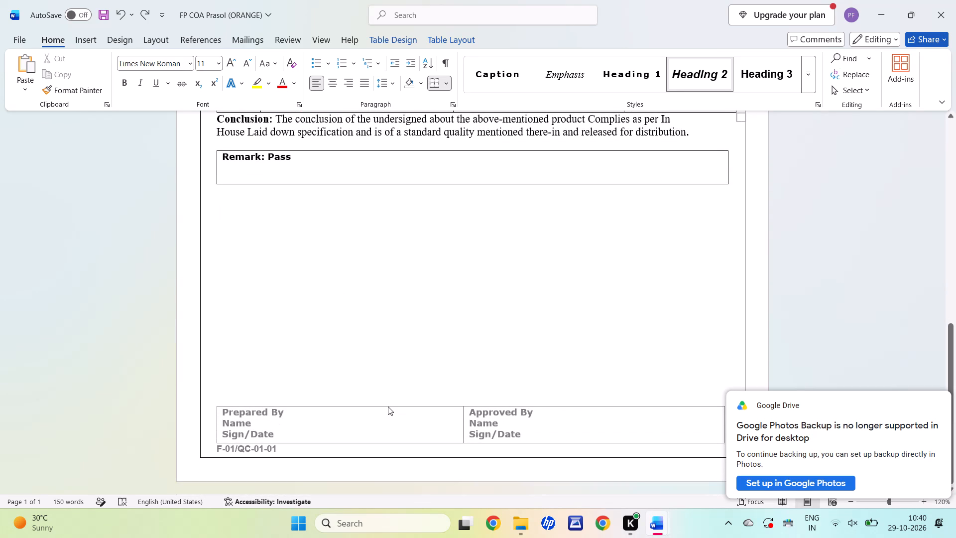
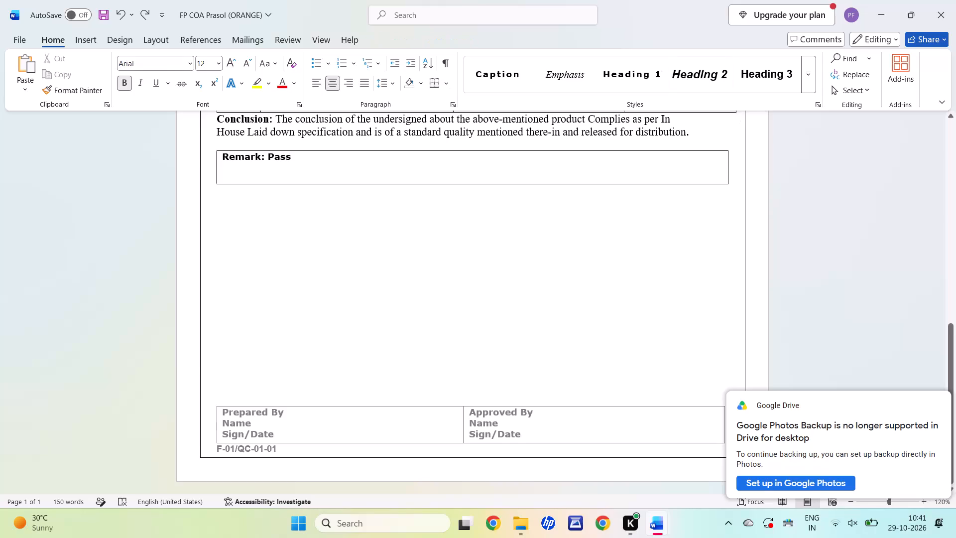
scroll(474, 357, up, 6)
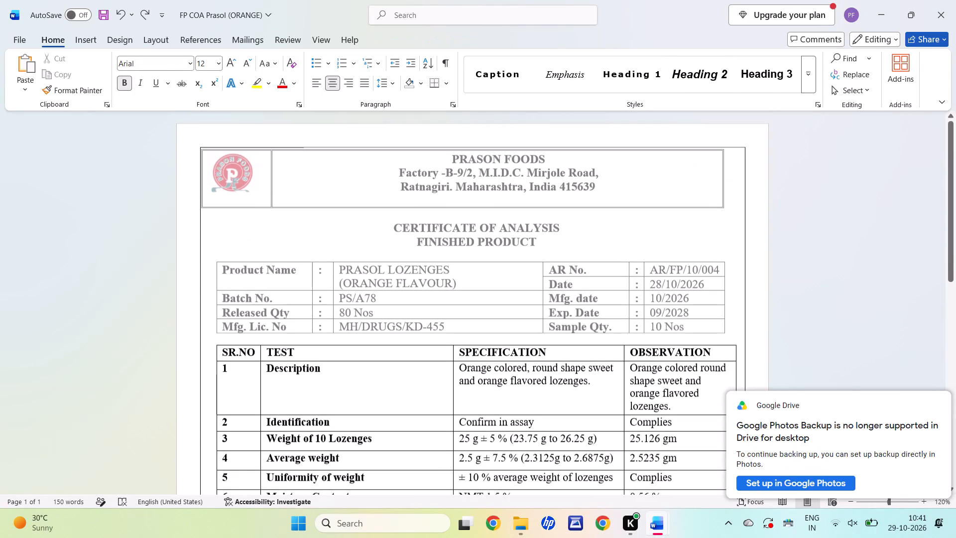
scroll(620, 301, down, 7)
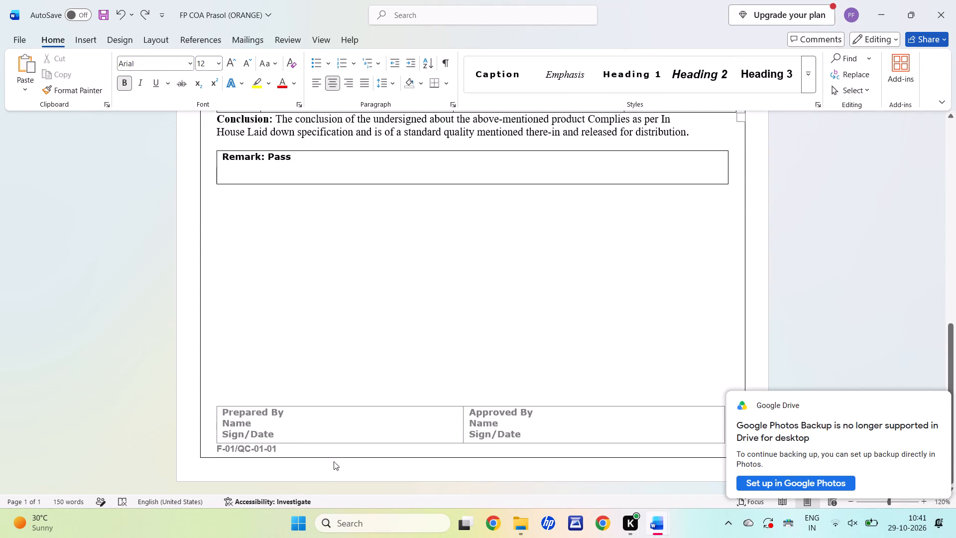
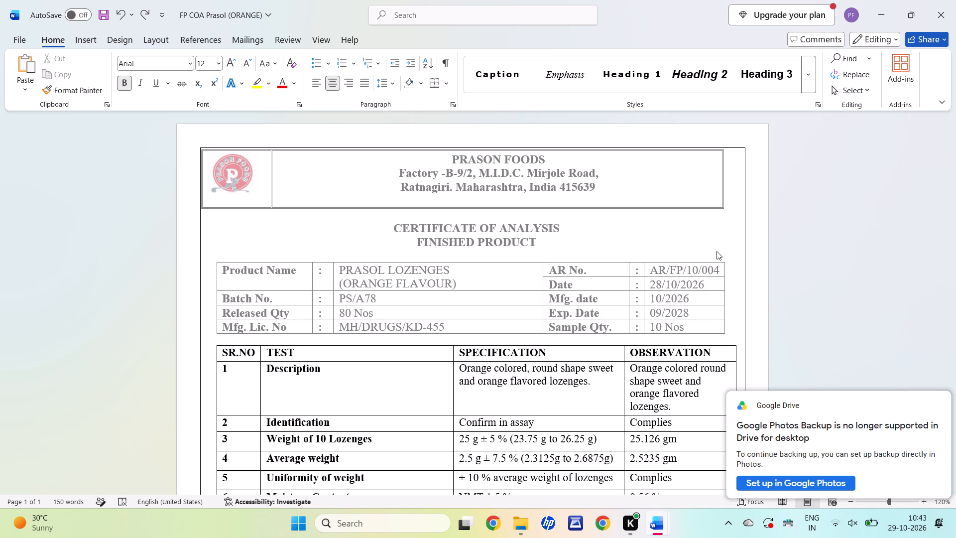
Clear the stray AR/FP/10/003 line from the Remark box, deleting back through the remark text to "Rema".
scroll(645, 286, down, 1)
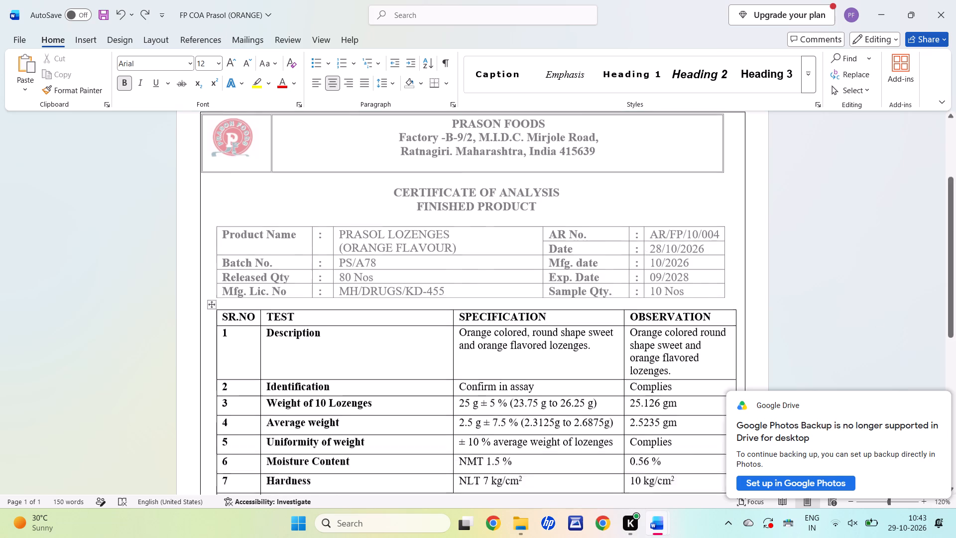
scroll(645, 286, down, 1)
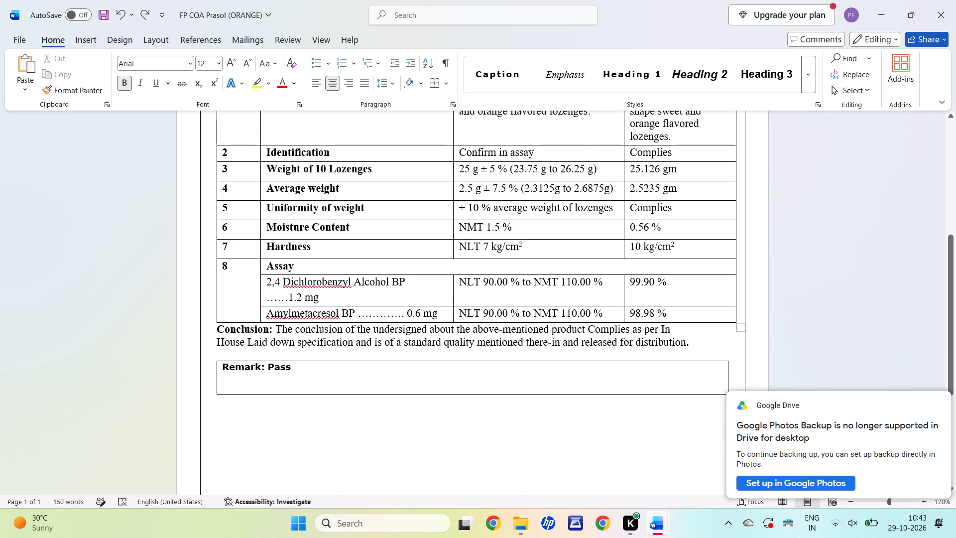
scroll(501, 318, down, 1)
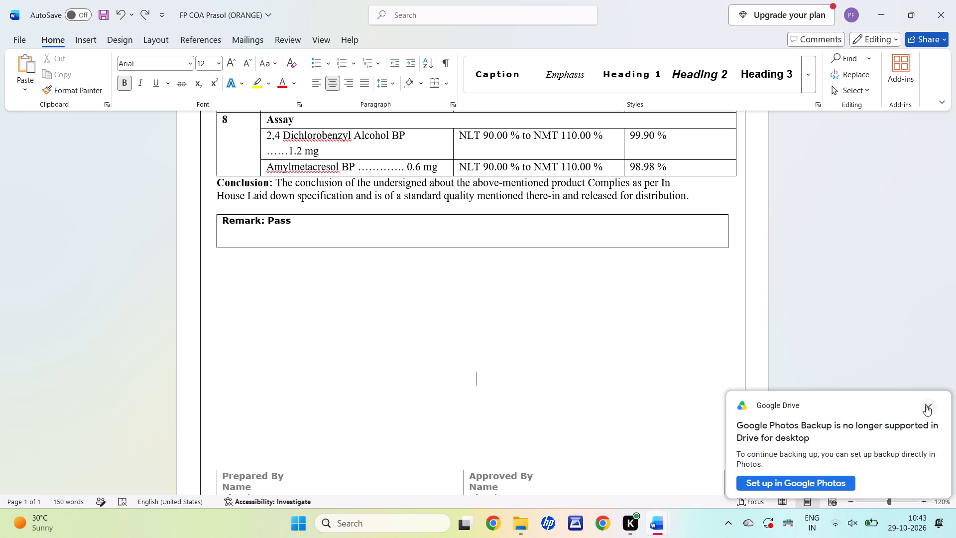
drag(926, 405, 649, 240)
scroll(649, 240, up, 6)
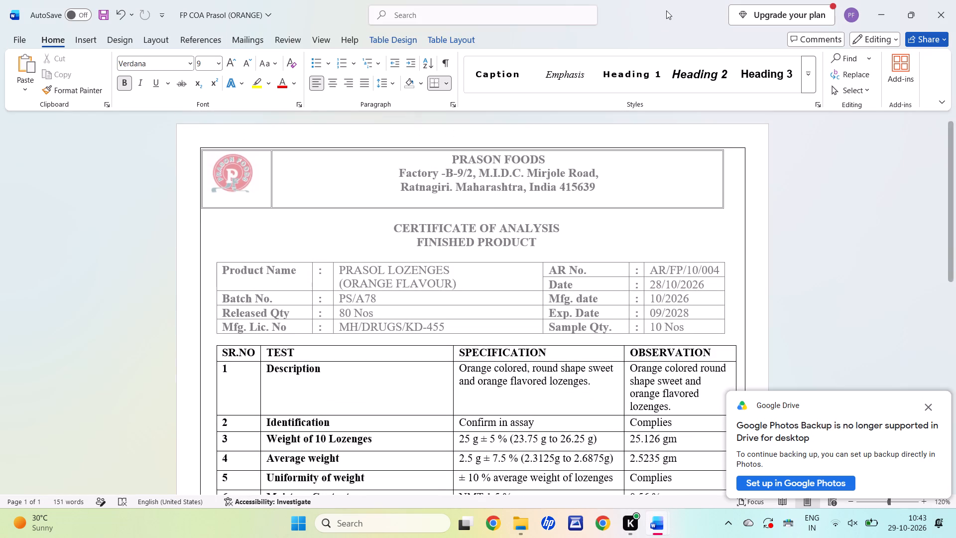
scroll(557, 288, down, 6)
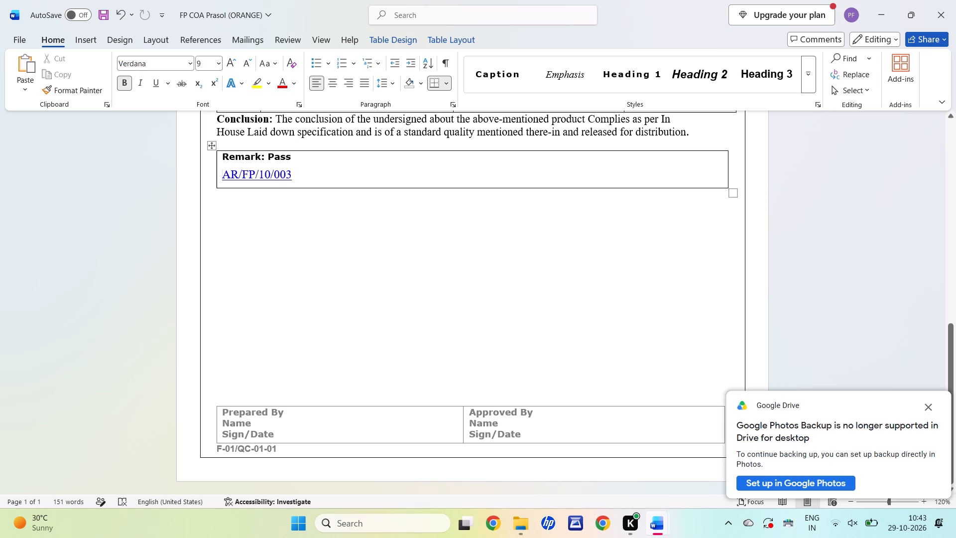
click(320, 182)
key(BackSpace)
key(BackSpace)
key(BackSpace)
key(BackSpace)
key(BackSpace)
key(BackSpace)
key(BackSpace)
key(BackSpace)
key(BackSpace)
key(BackSpace)
key(BackSpace)
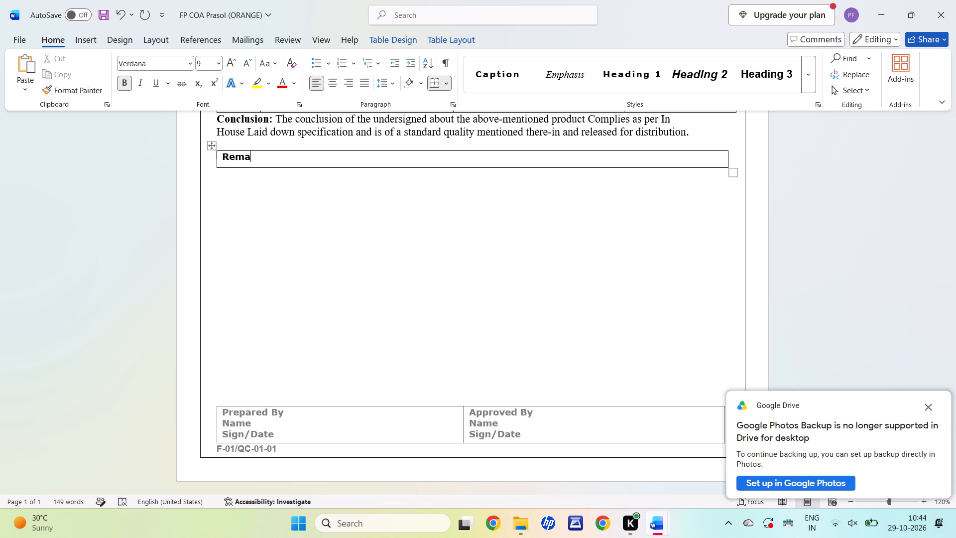
Complete the remark text in the Remark box so it reads "Remark Pass", with a capital P.
key(r)
text(k)
key(space)
text(pass)
key(space)
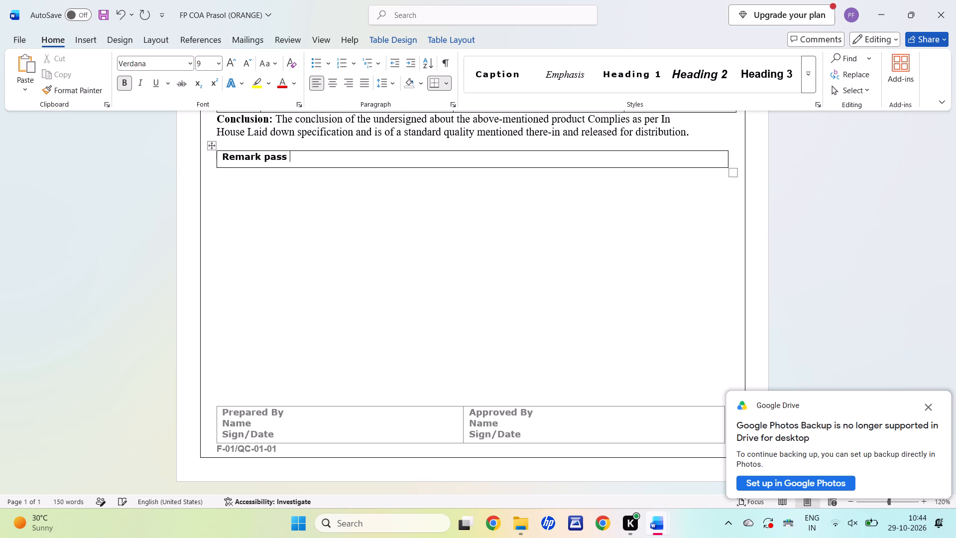
scroll(320, 182, up, 5)
scroll(320, 182, down, 9)
double_click(320, 182)
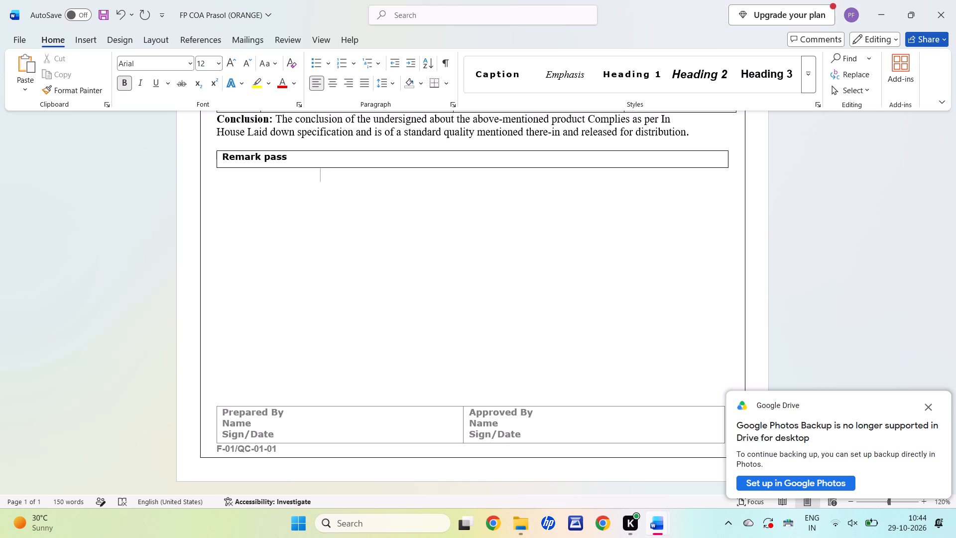
click(271, 156)
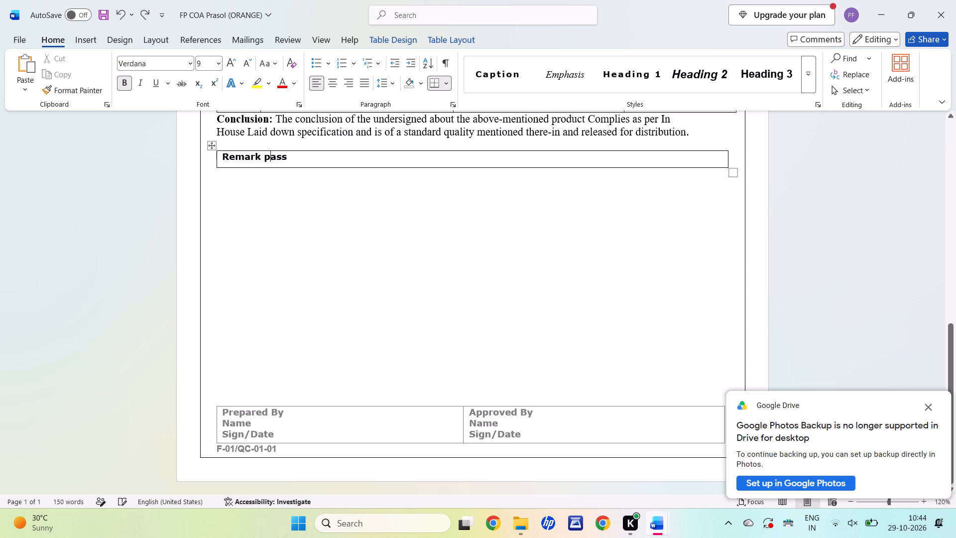
key(BackSpace)
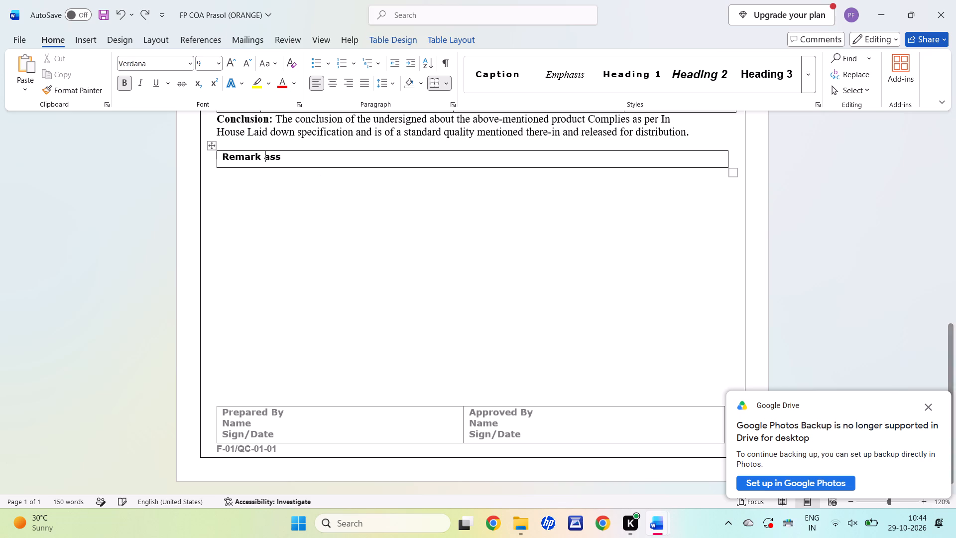
key(p)
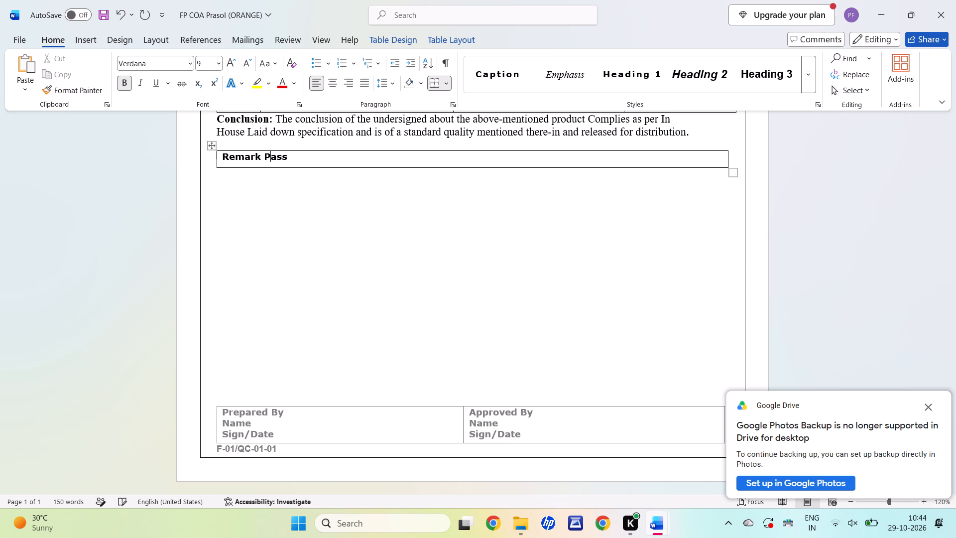
click(294, 199)
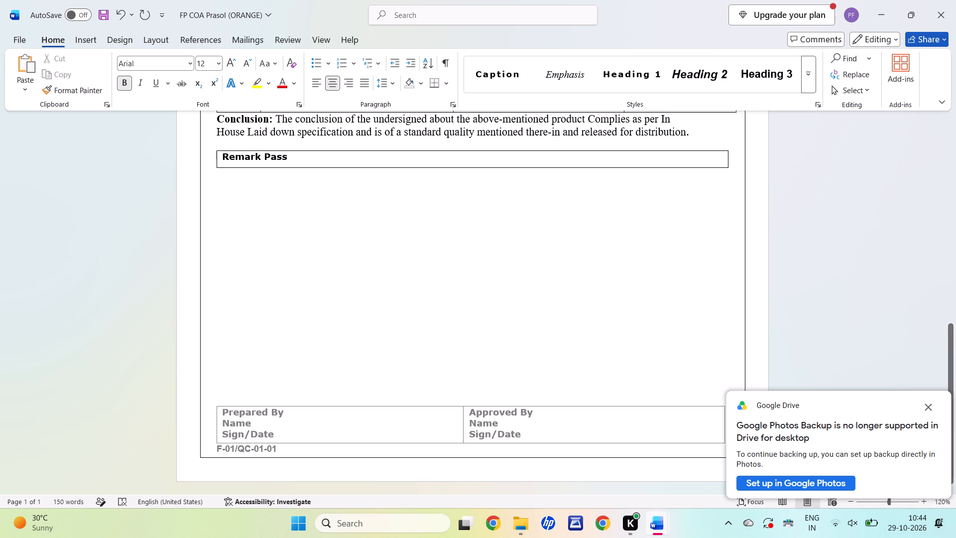
Open the certificate's header, containing the product and batch details table, for editing.
scroll(294, 199, up, 5)
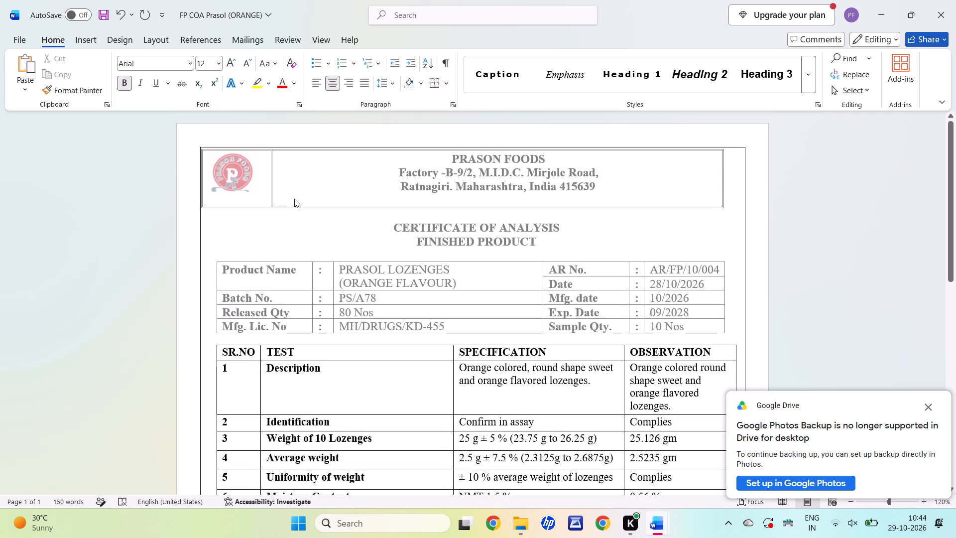
double_click(350, 281)
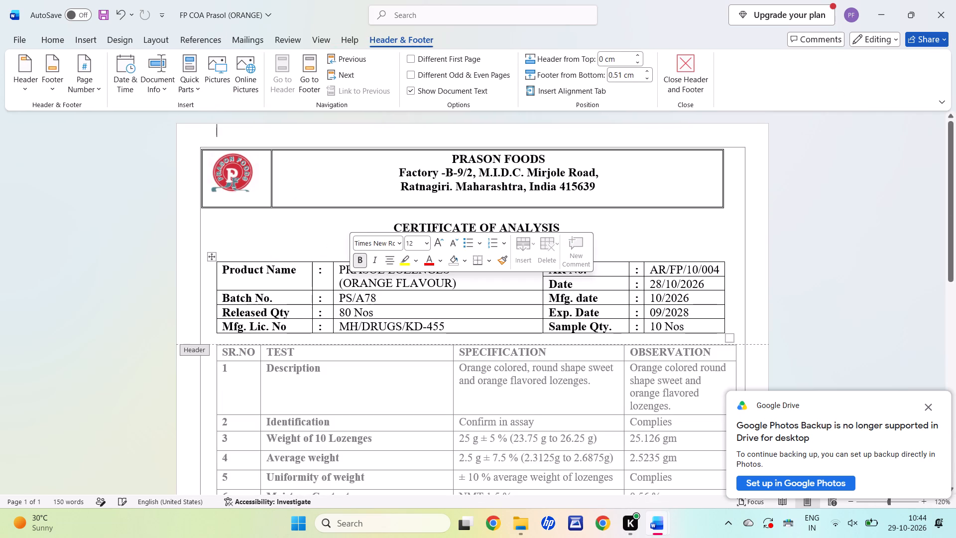
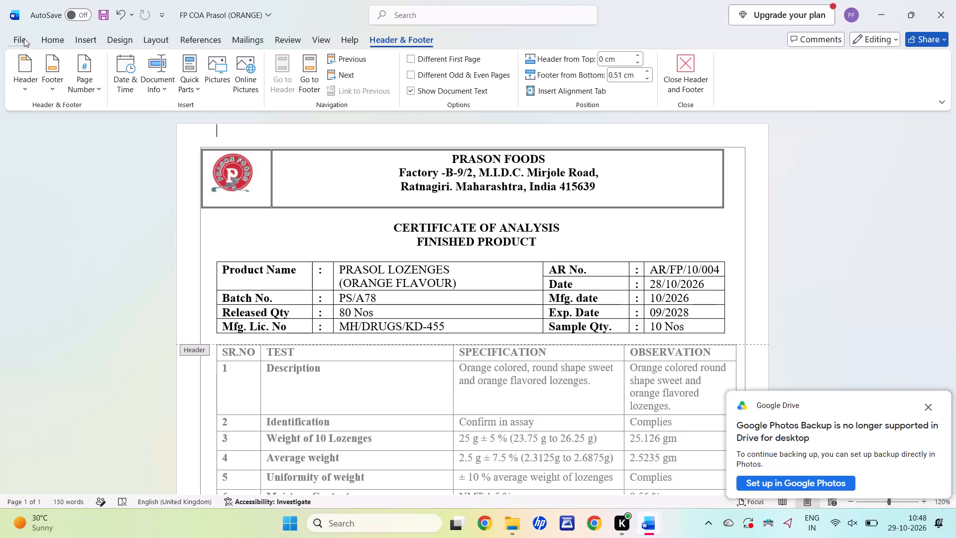
Print one copy of the corrected Prasol orange certificate of analysis on the EPSON L6460 Series printer.
click(24, 38)
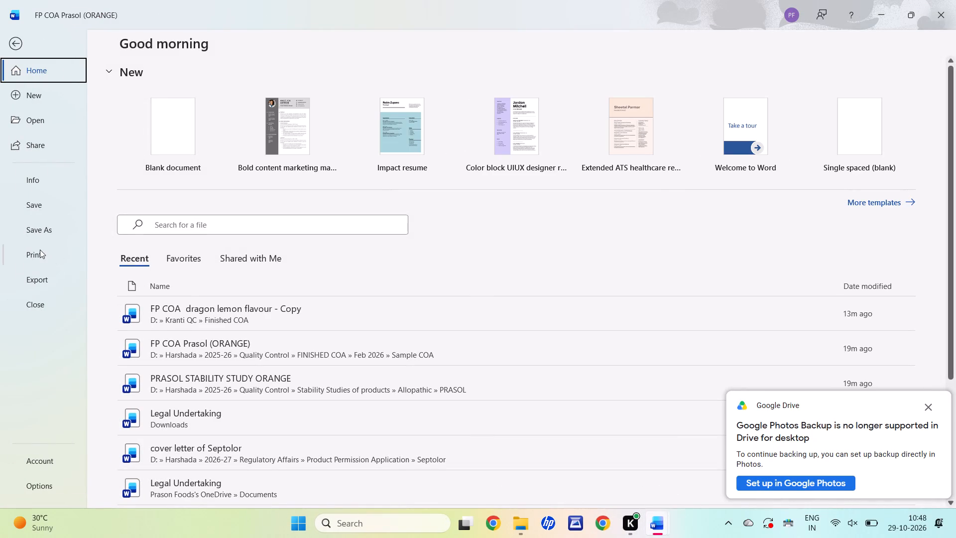
click(40, 253)
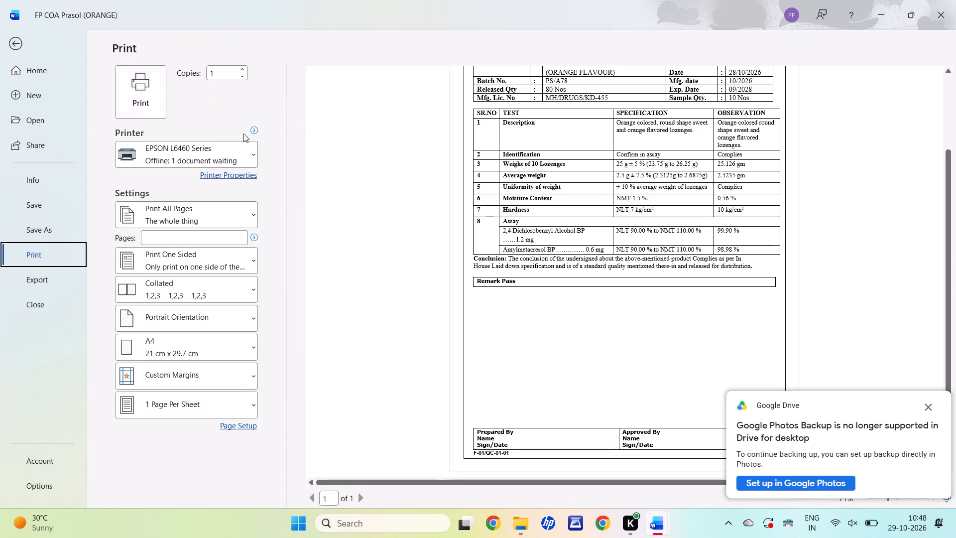
click(132, 82)
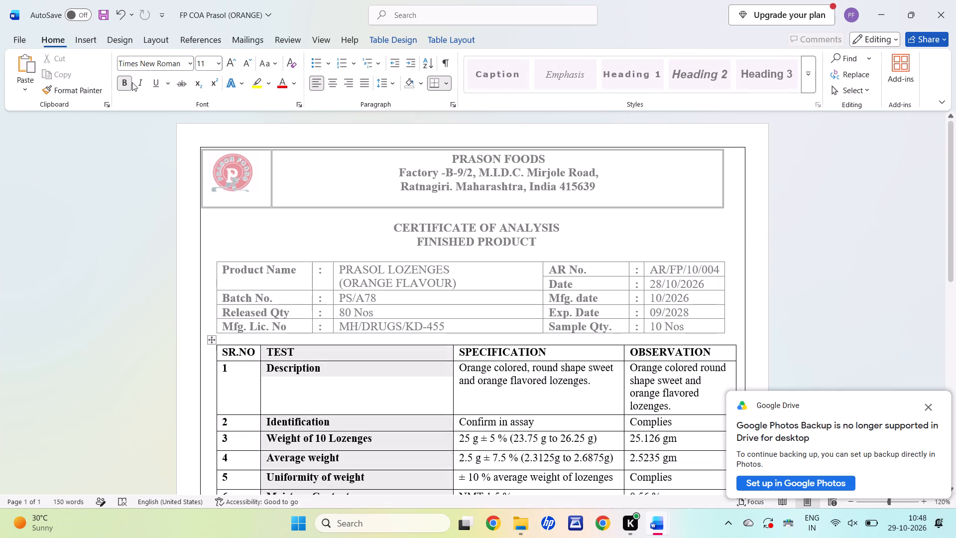
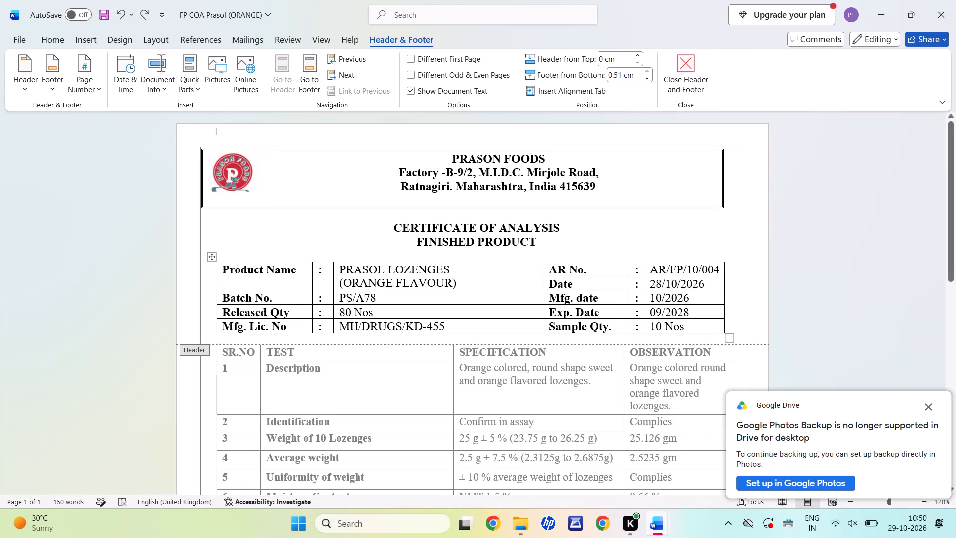
Select the Brother DCP-T830DW Printer for the certificate, check the print preview and return to the document.
click(24, 40)
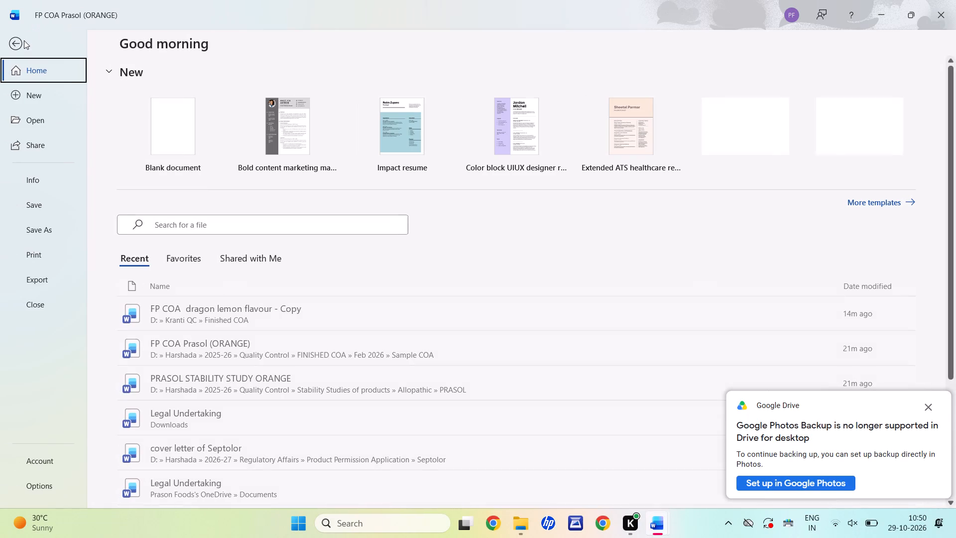
click(44, 246)
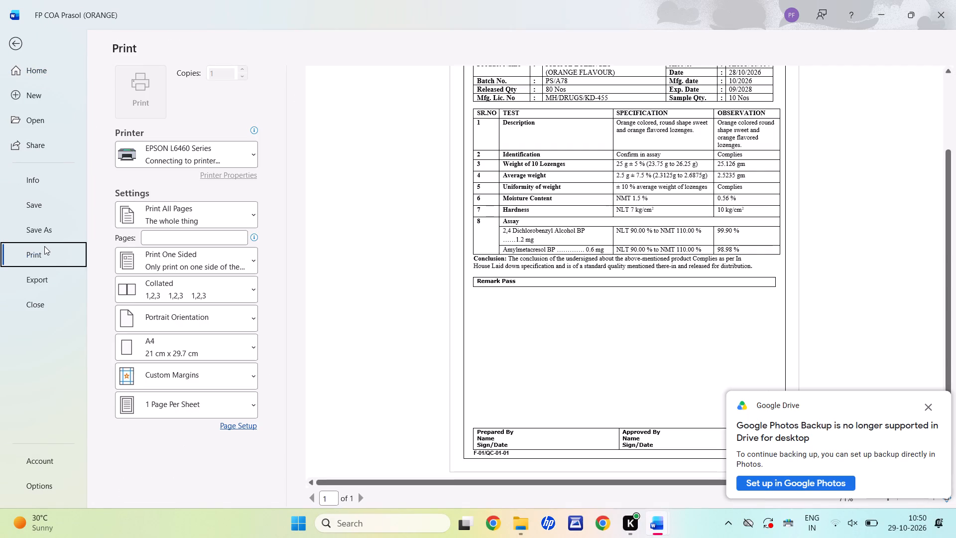
click(248, 157)
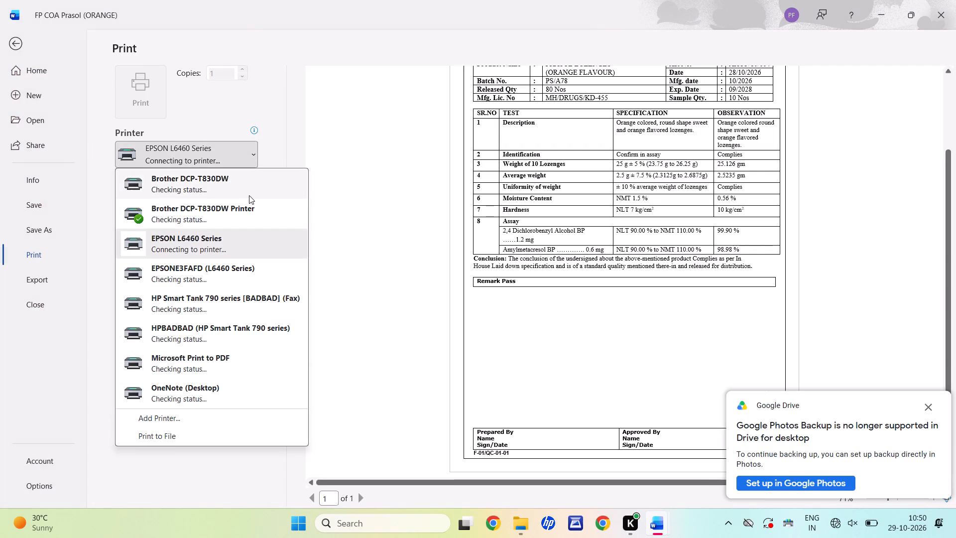
click(248, 210)
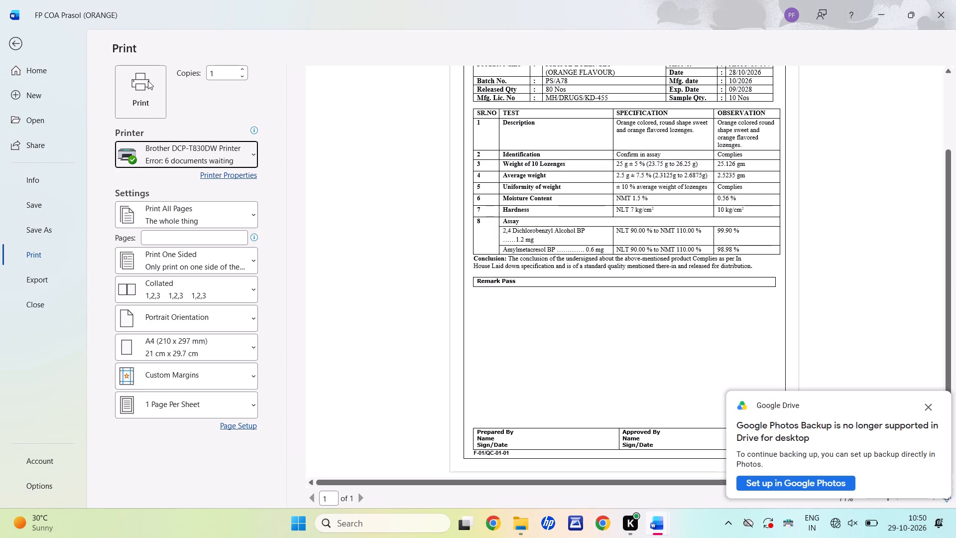
scroll(622, 252, up, 4)
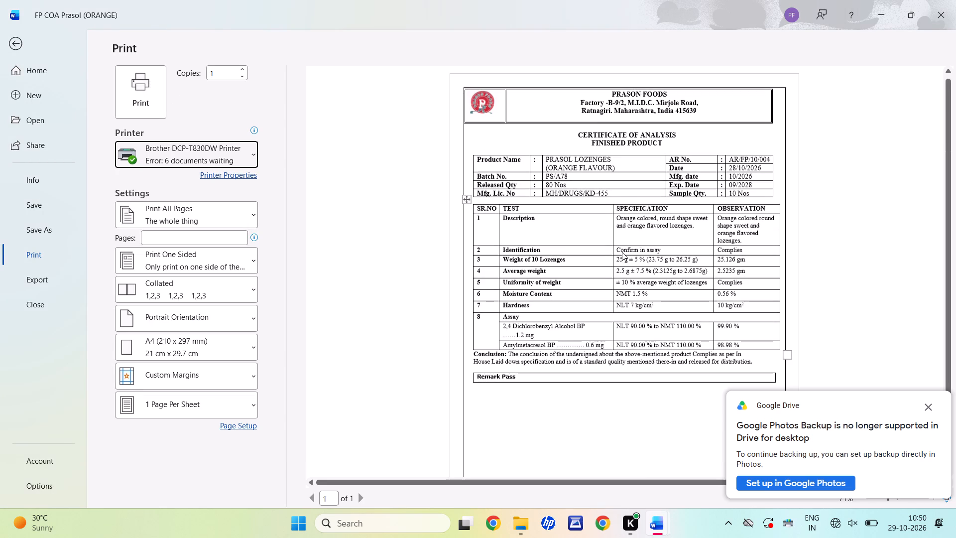
scroll(622, 252, up, 1)
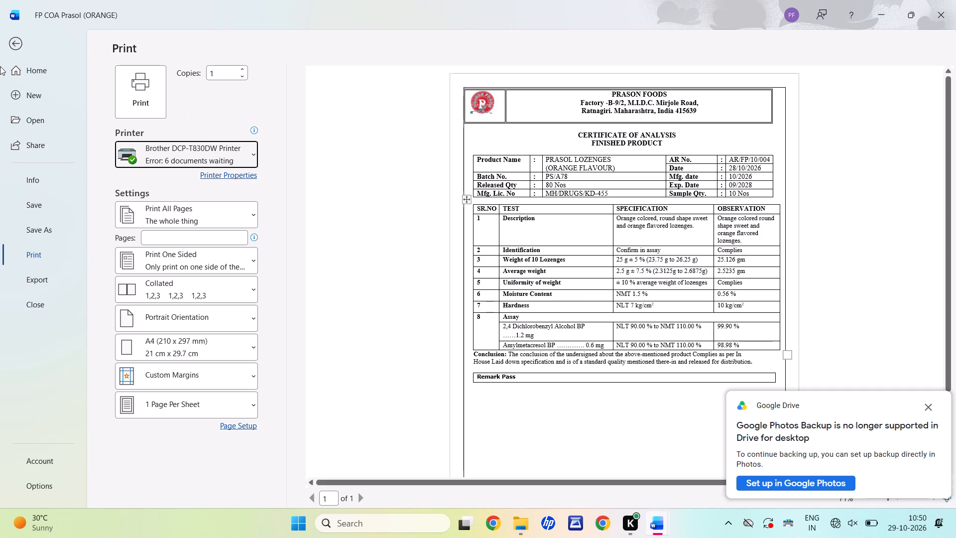
click(13, 43)
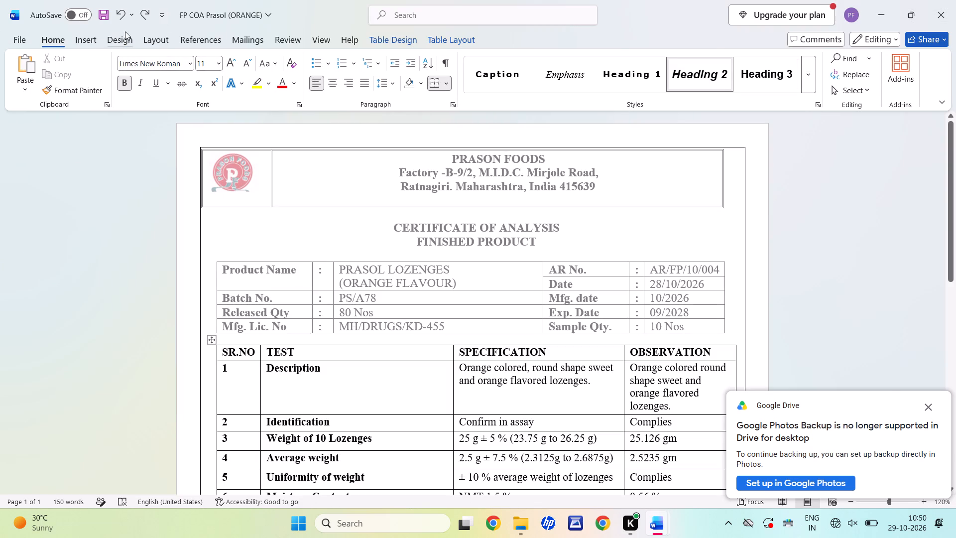
Undo the recent Remark box edits back to "Remark: Pass", redoing only the removal of the AR/FP/10/003 text beneath it.
click(118, 14)
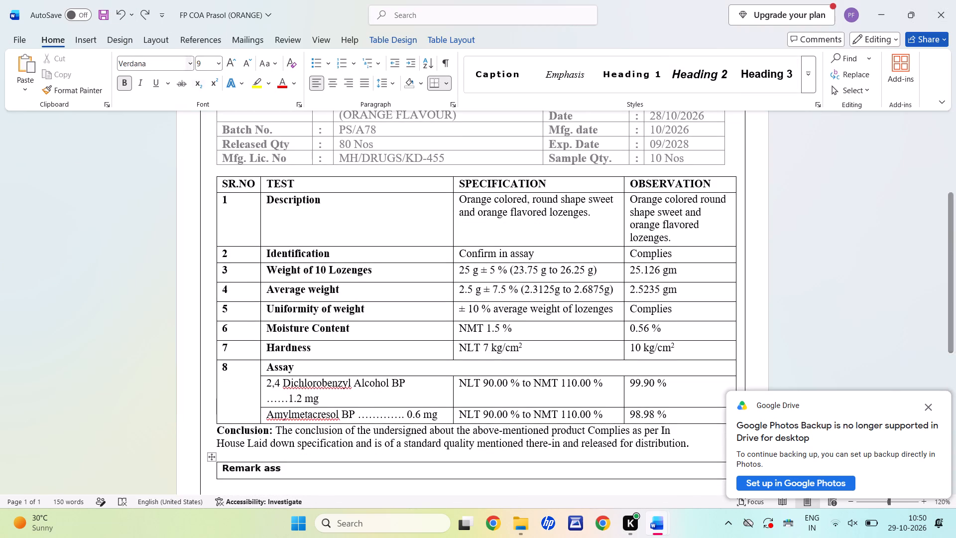
triple_click(120, 17)
triple_click(120, 17)
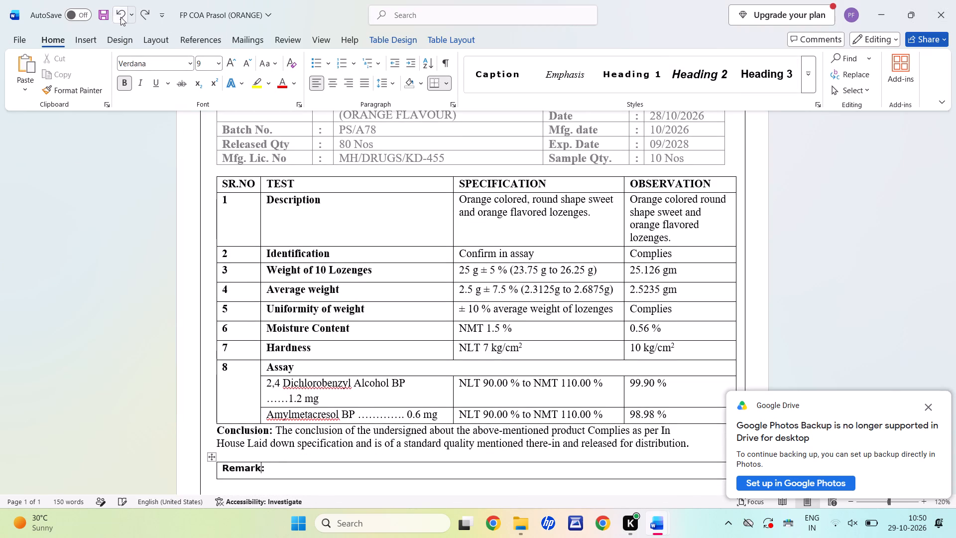
double_click(120, 17)
triple_click(120, 17)
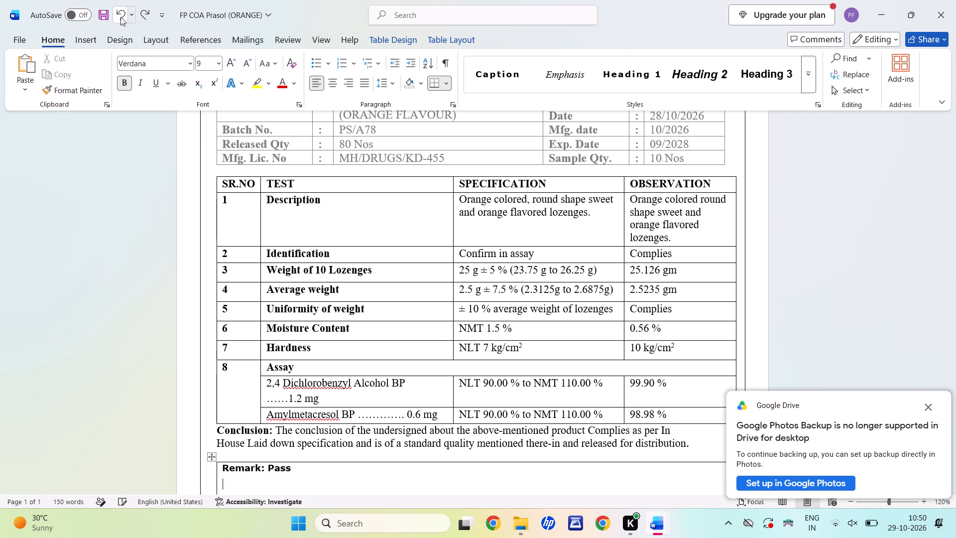
click(120, 17)
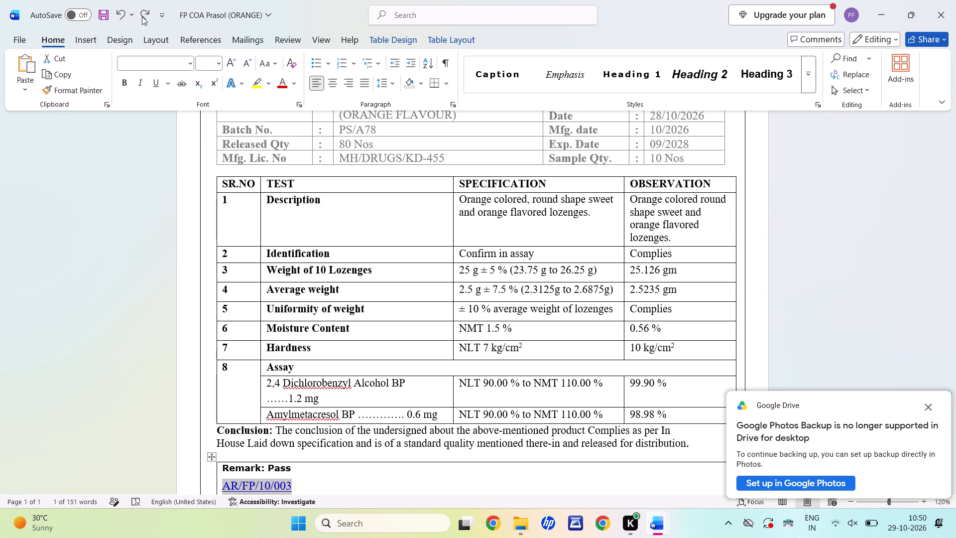
click(149, 16)
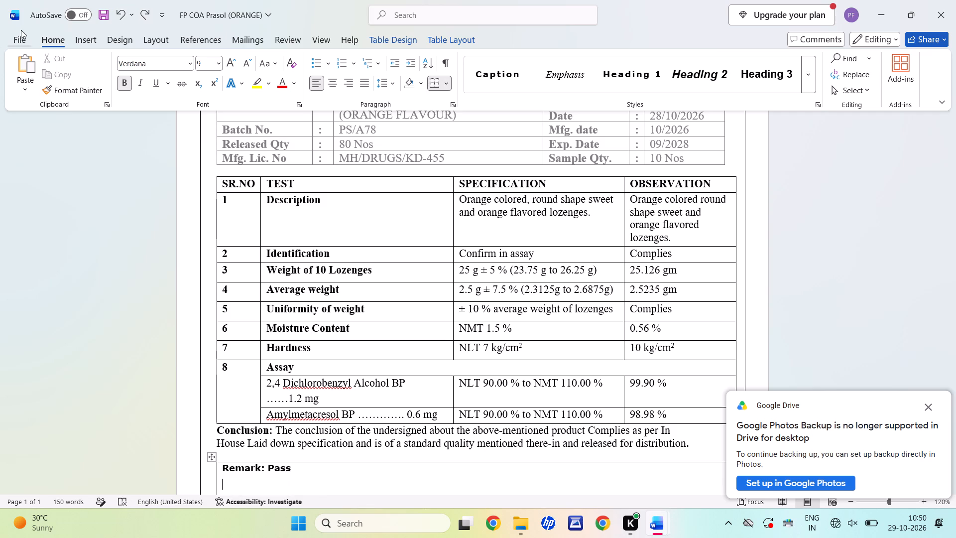
Print one copy of the certificate with the restored Remark box on the Brother DCP-T830DW Printer.
click(20, 36)
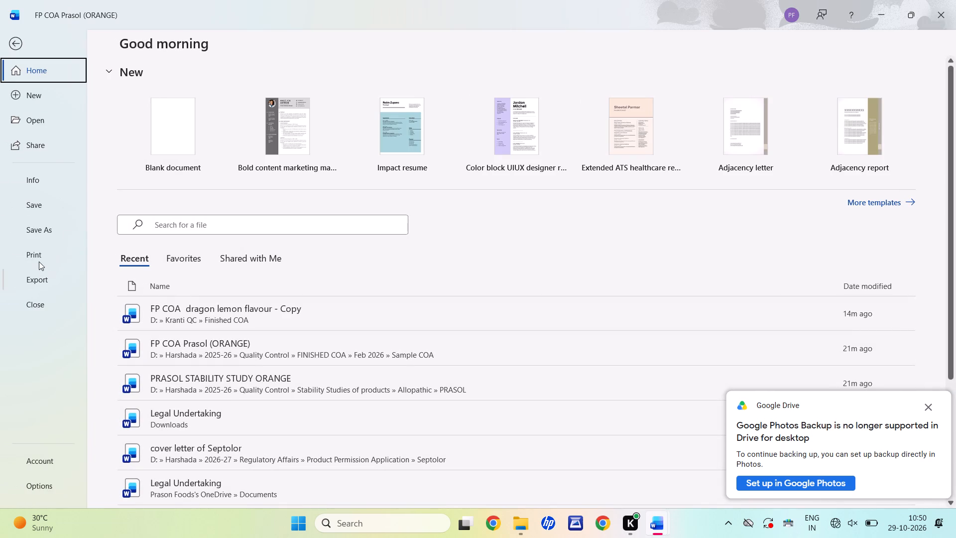
click(39, 258)
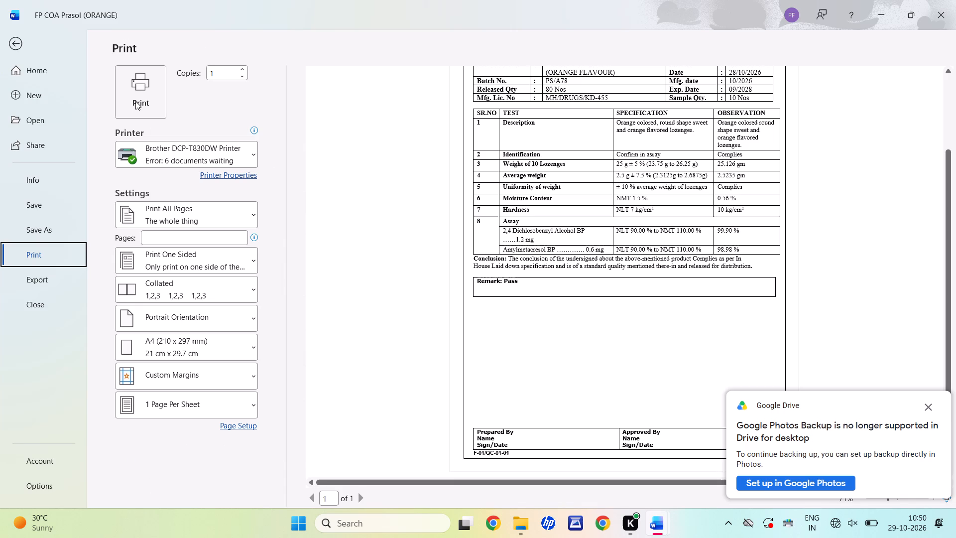
click(135, 101)
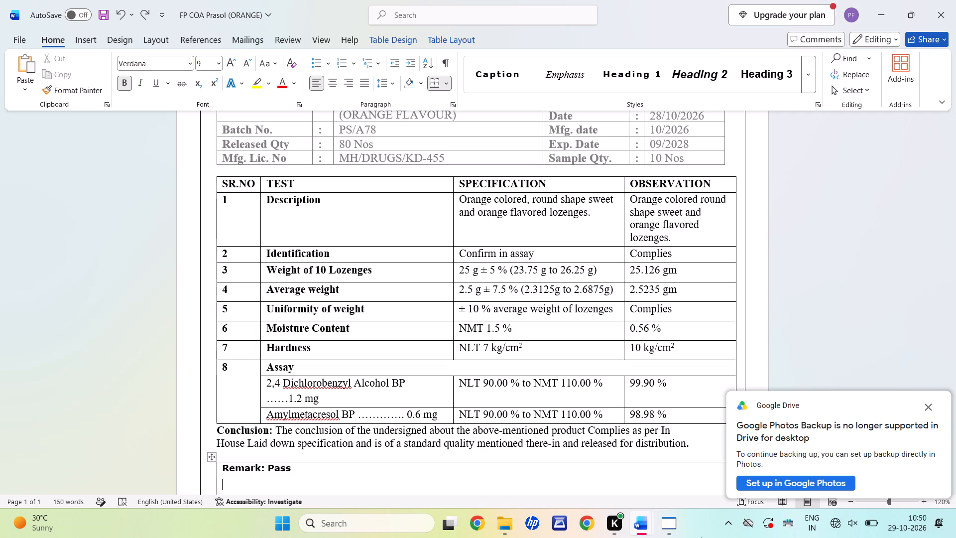
Bring up the Brother DCP-T830DW Printer's network error window and start the device diagnosis.
click(667, 523)
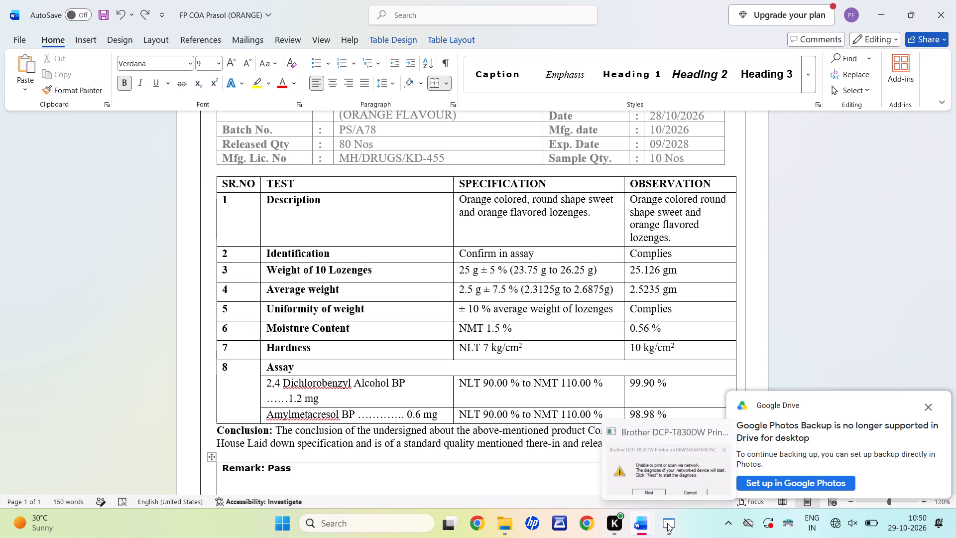
click(456, 303)
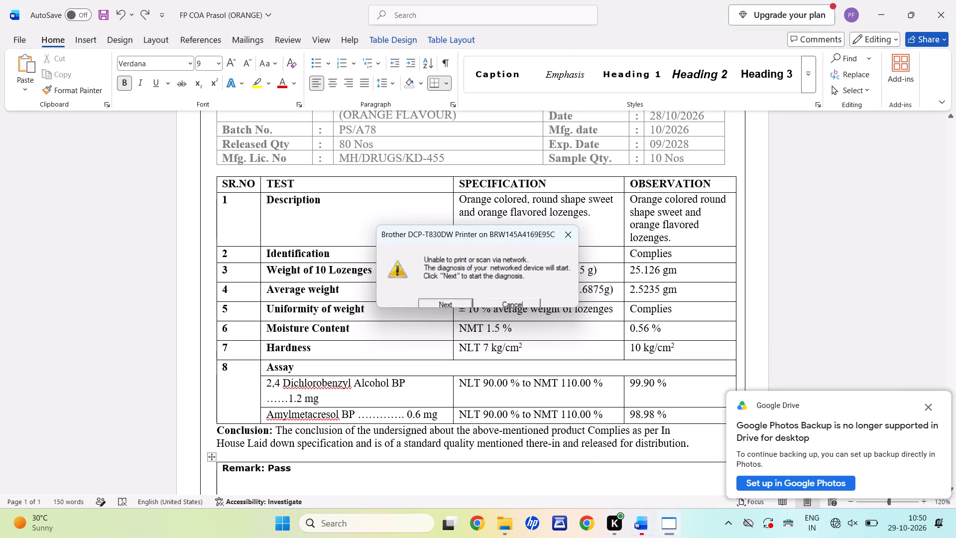